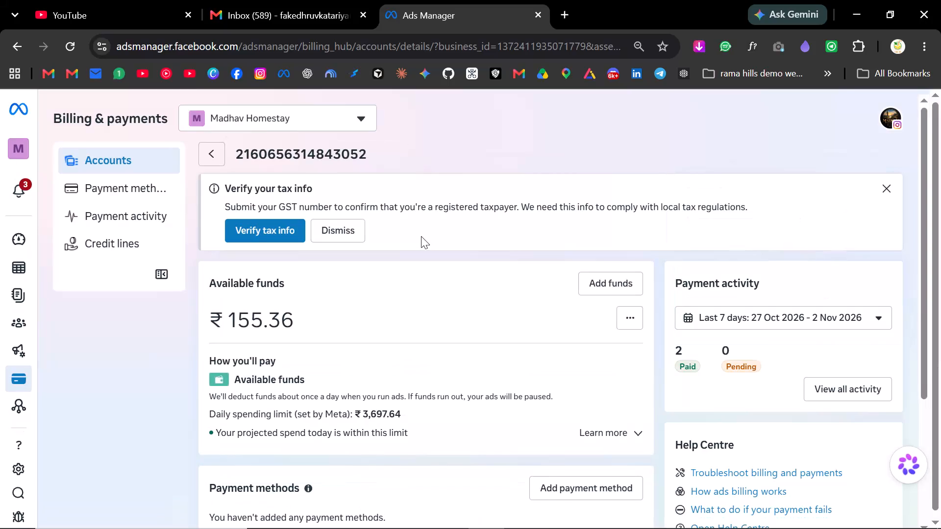
Switch from the billing details to the campaigns overview of the Madhav Homestay ad account.
click(20, 261)
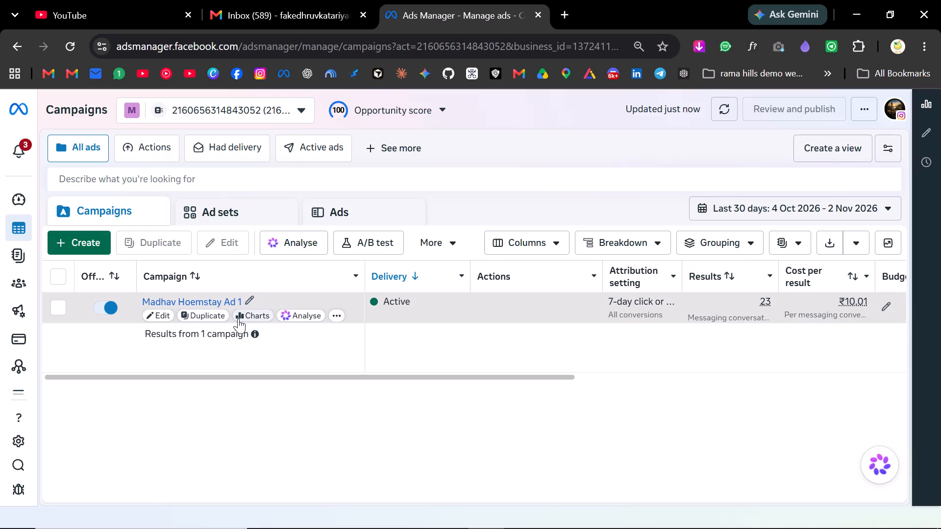
Show the performance charts of campaign Madhav Hoemstay Ad 1 for today, 3 Nov 2026, and close them.
click(240, 318)
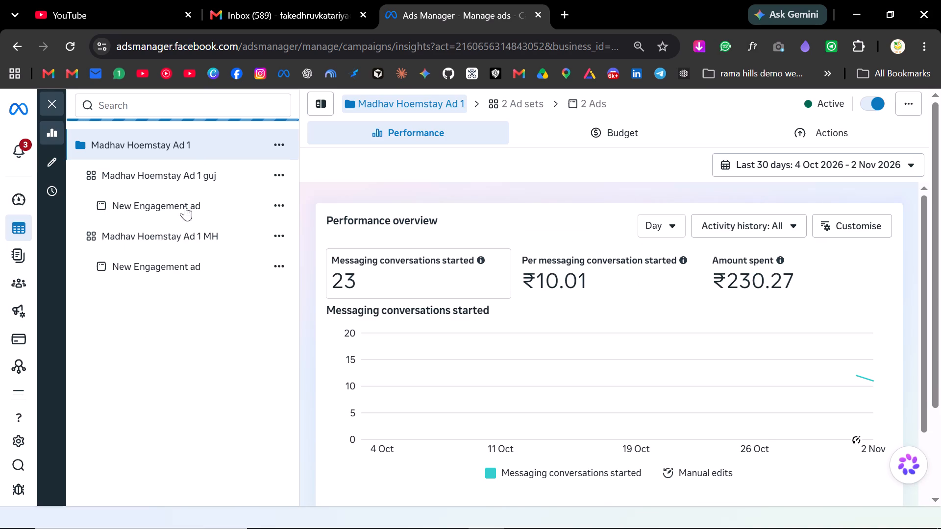
click(788, 156)
click(460, 224)
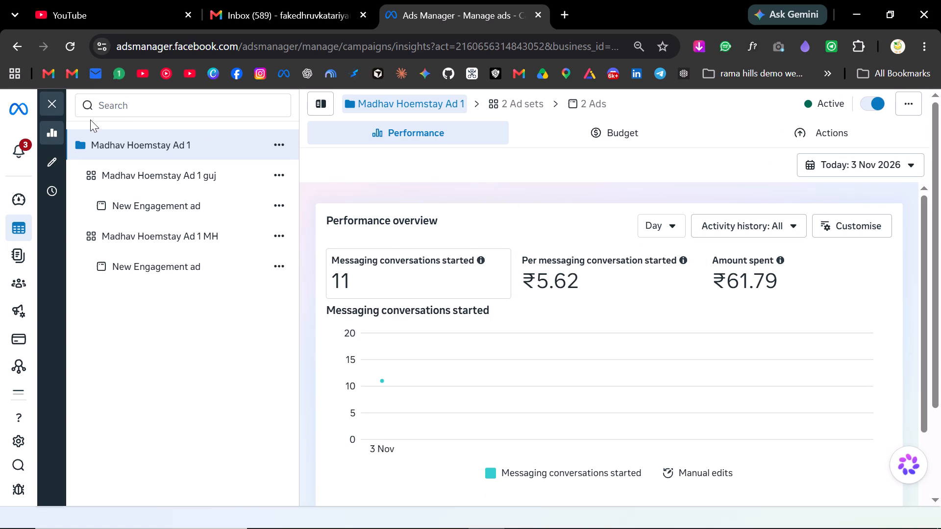
click(58, 108)
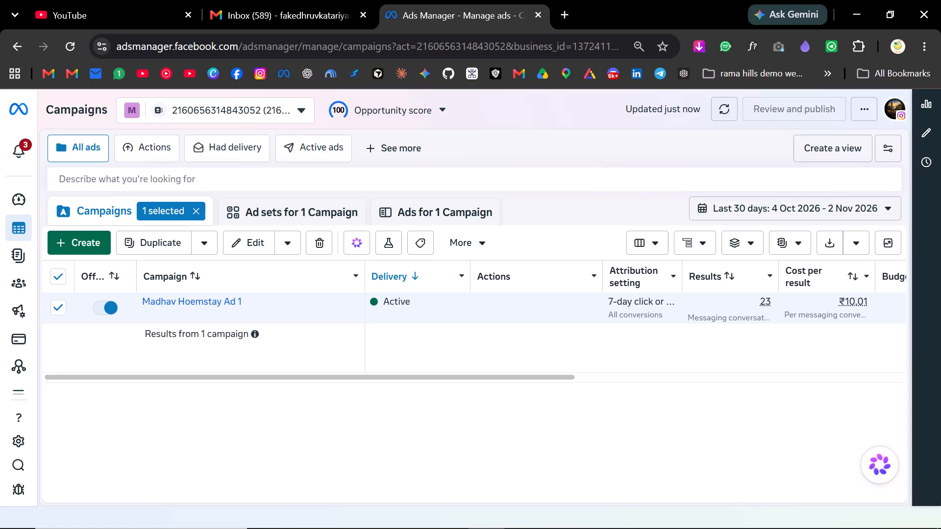
Examine the delivery, results and cost figures of the campaign's ad sets, and return to the campaign list.
click(277, 210)
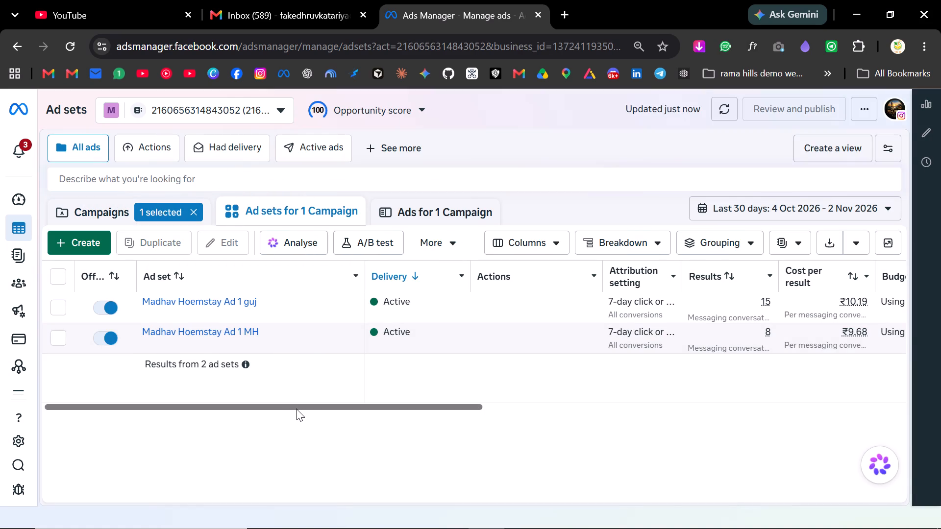
drag(297, 409, 383, 412)
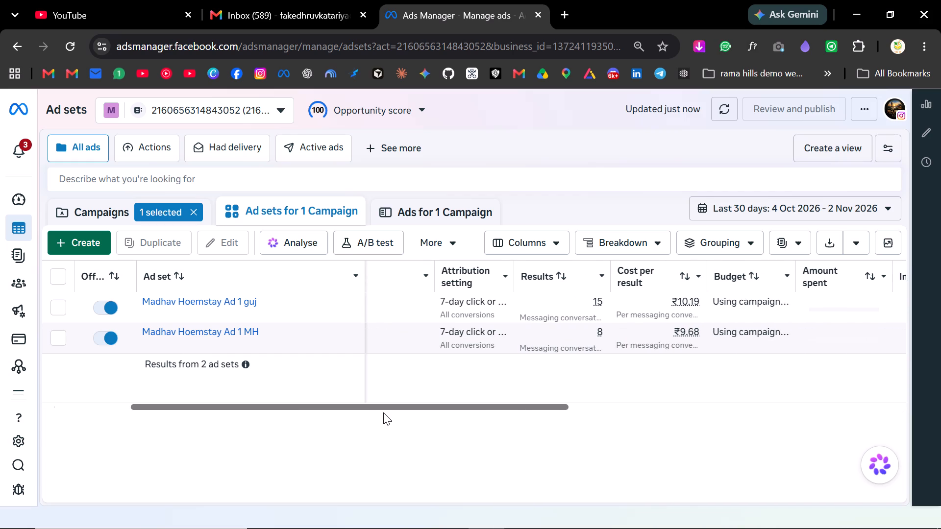
drag(383, 412, 138, 332)
click(110, 210)
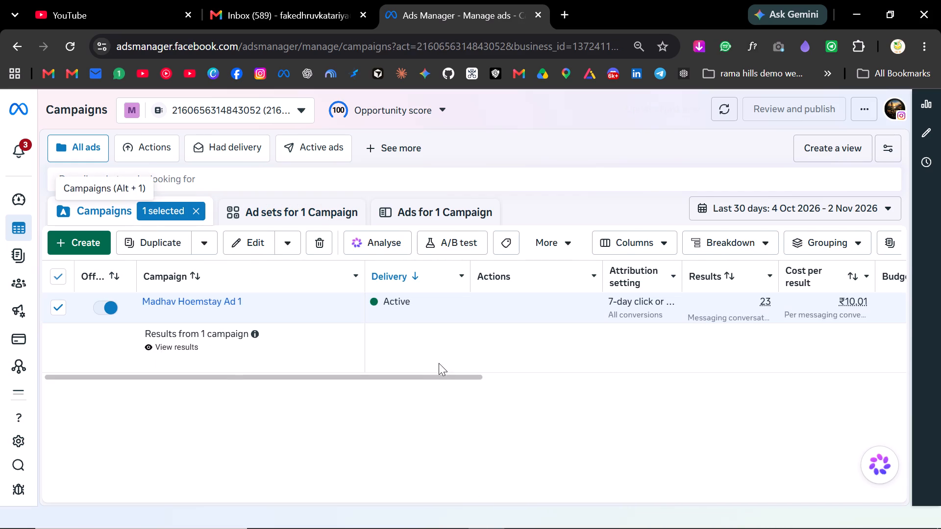
drag(445, 377, 373, 349)
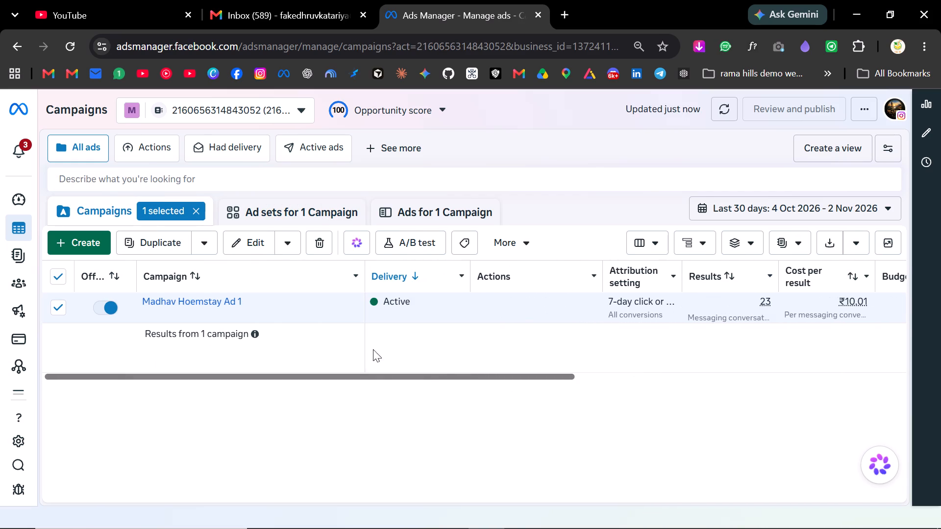
drag(373, 349, 354, 343)
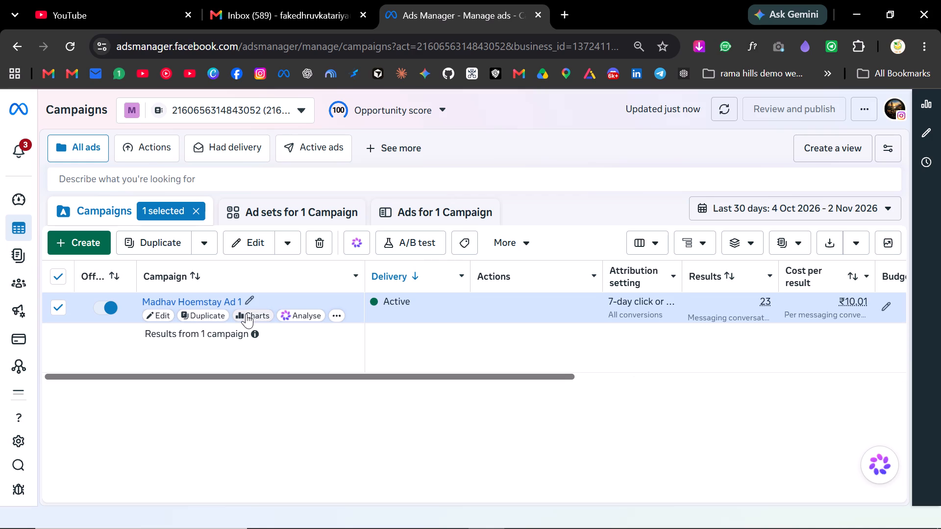
Examine today's performance overview and the age and gender distribution in the charts of campaign Madhav Hoemstay Ad 1.
click(246, 313)
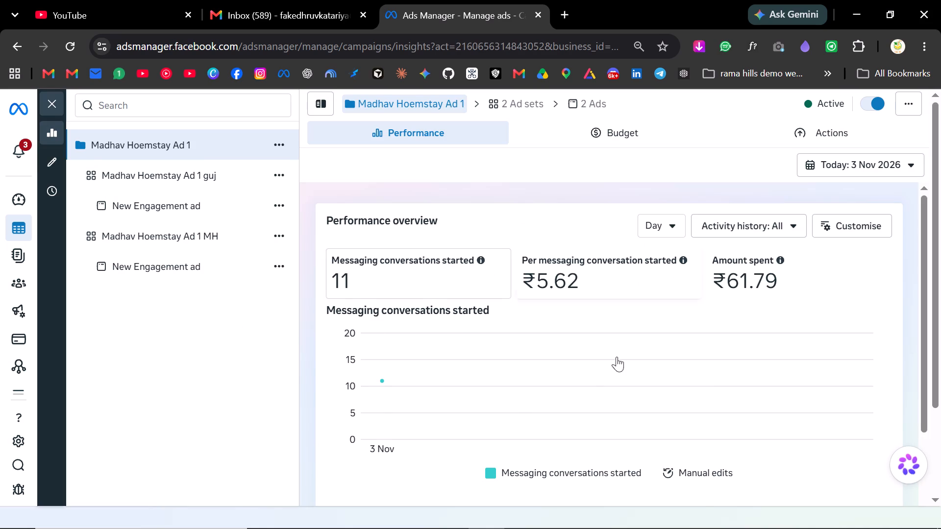
scroll(378, 427, down, 5)
scroll(434, 401, up, 5)
scroll(435, 401, down, 6)
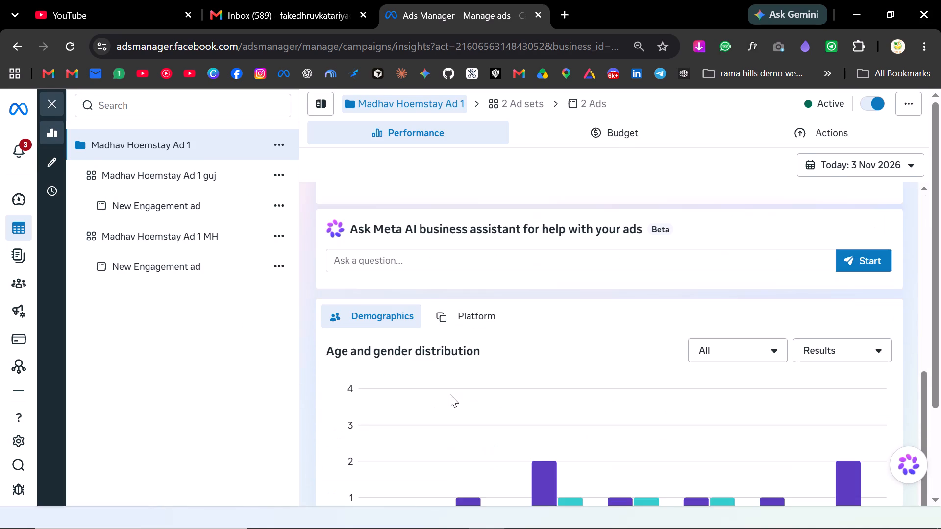
scroll(450, 394, down, 2)
scroll(730, 256, down, 5)
scroll(730, 256, up, 5)
scroll(667, 275, up, 5)
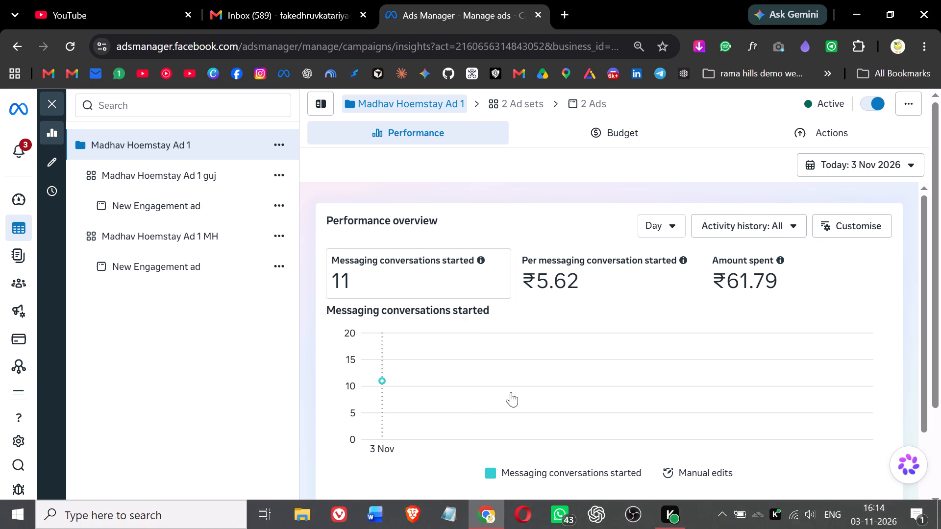
drag(455, 411, 601, 425)
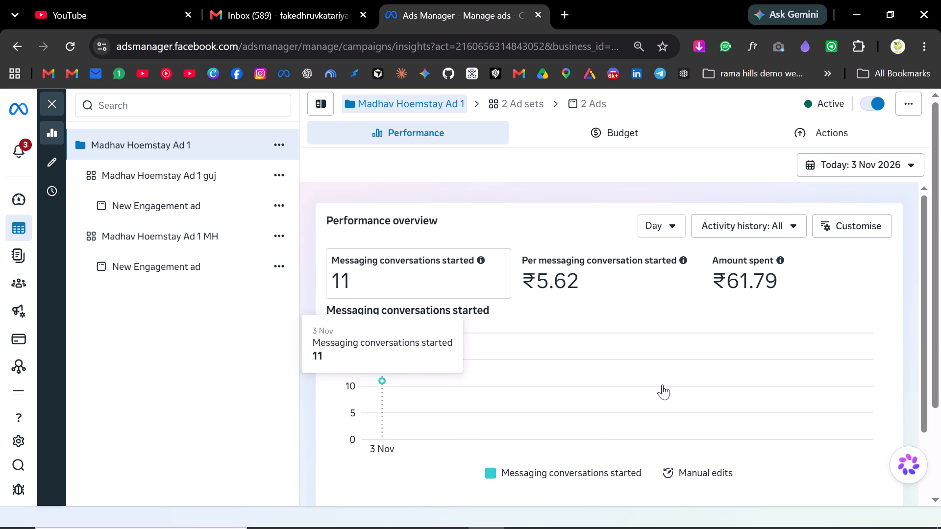
drag(688, 381, 462, 401)
drag(462, 401, 609, 402)
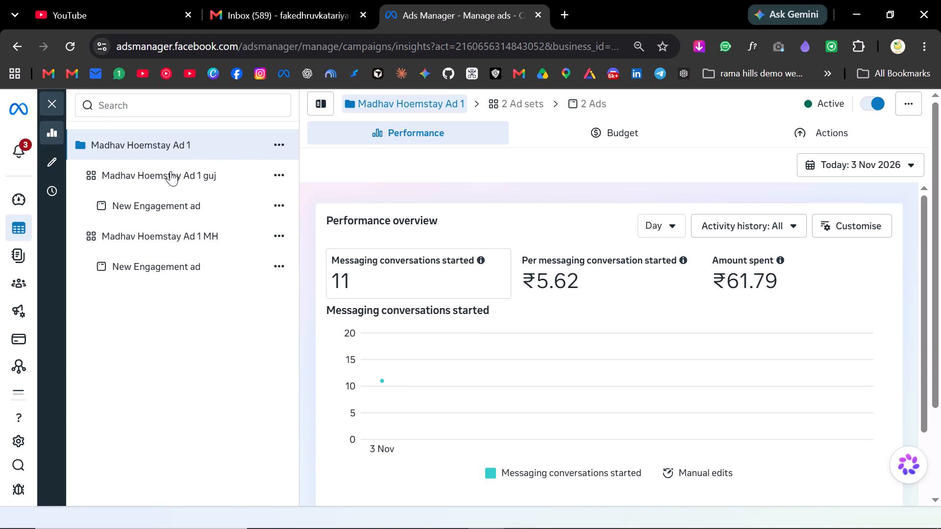
click(57, 105)
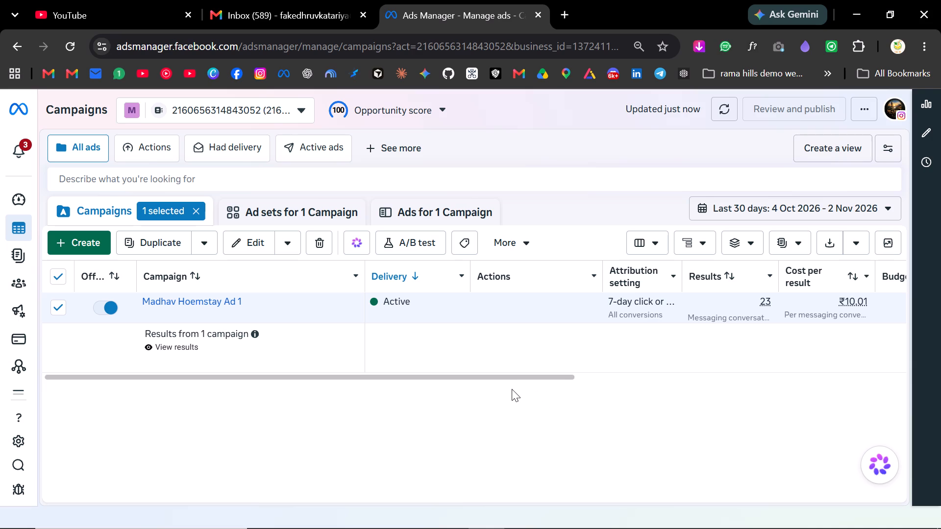
Examine the campaign's budget, amount spent, impressions, reach and bid strategy in the campaign list.
drag(499, 375, 767, 378)
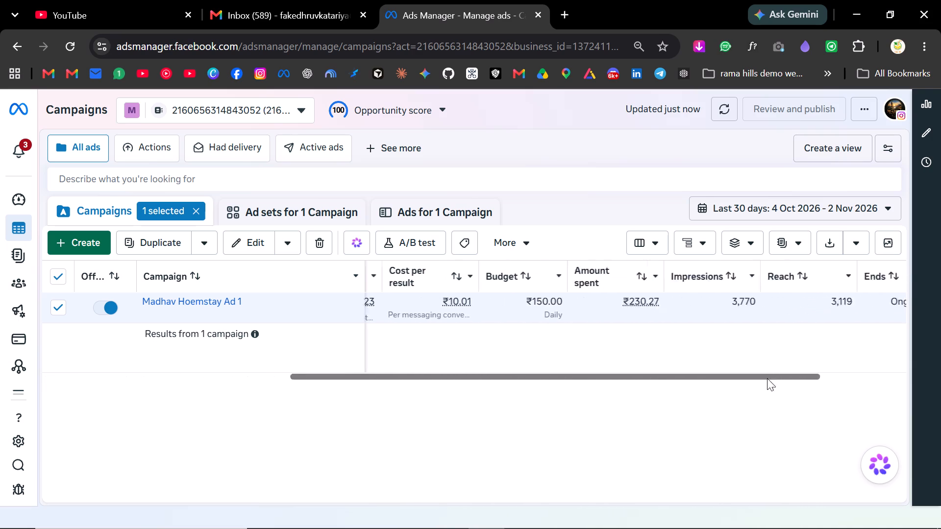
drag(767, 378, 936, 388)
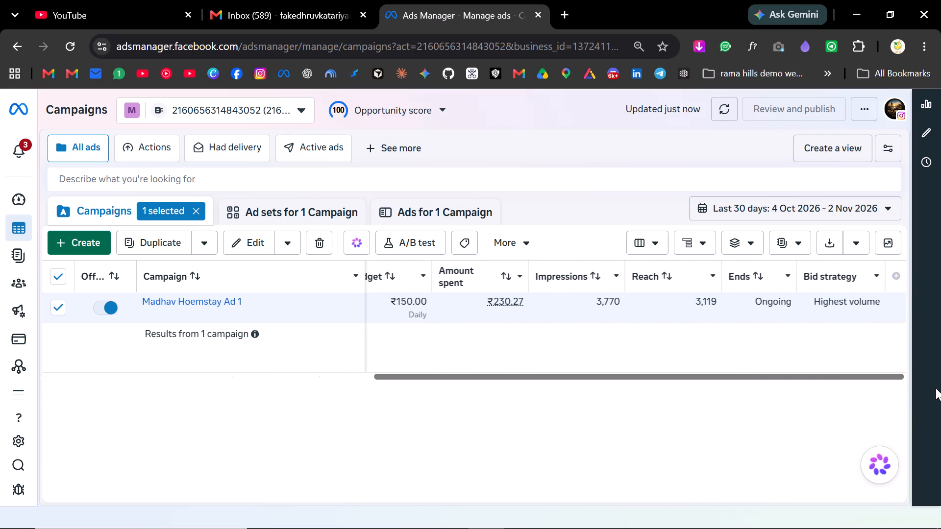
drag(936, 388, 37, 309)
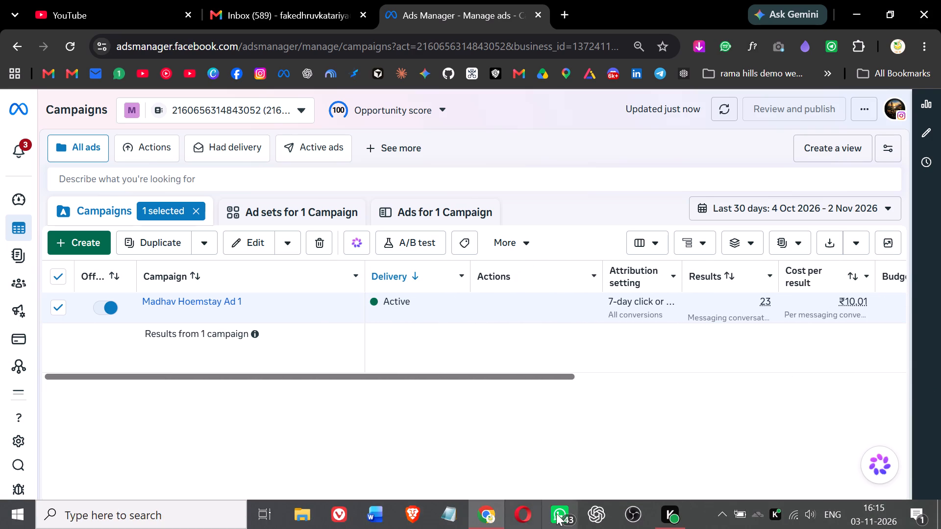
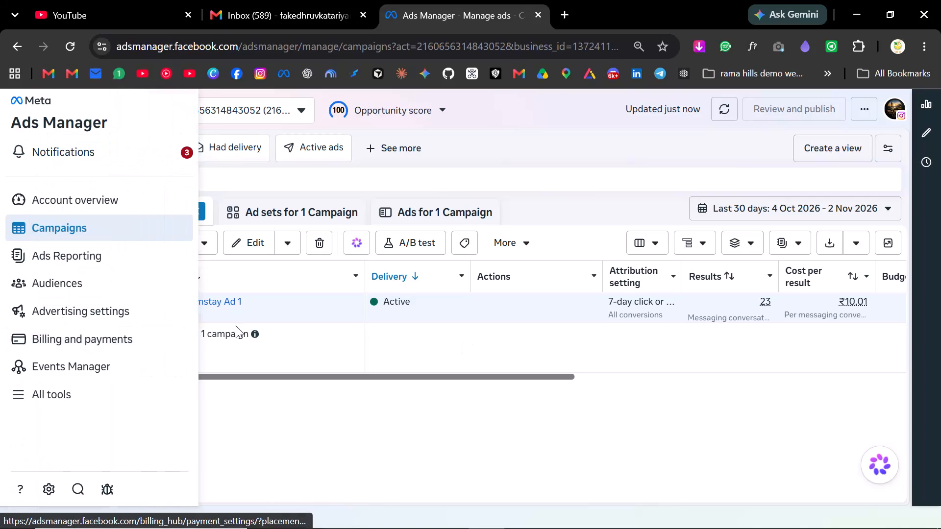
Show the performance charts of campaign Madhav Hoemstay Ad 1 for the Maximum date range.
click(250, 317)
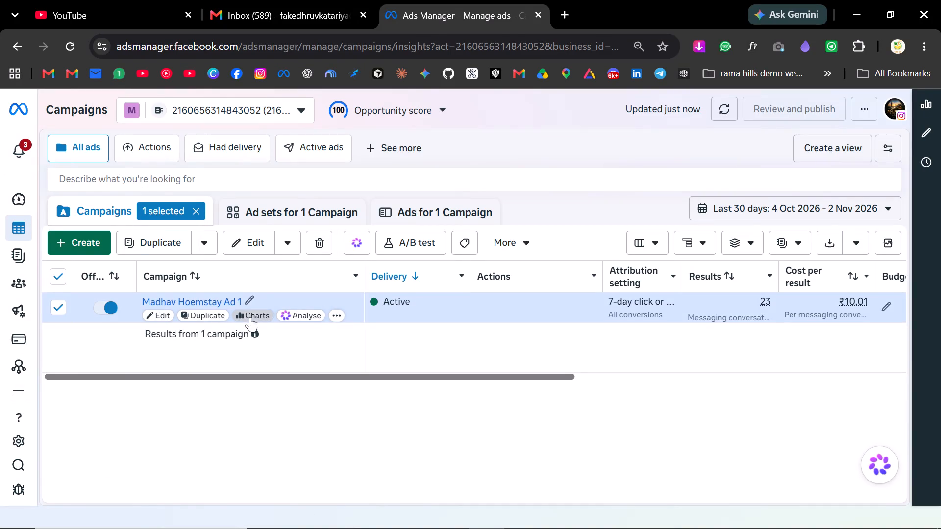
click(847, 152)
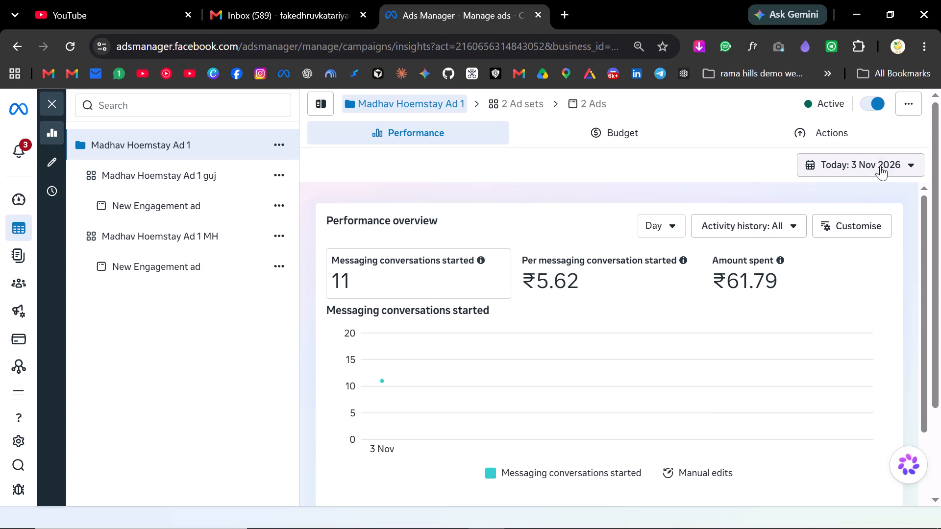
click(878, 167)
click(462, 269)
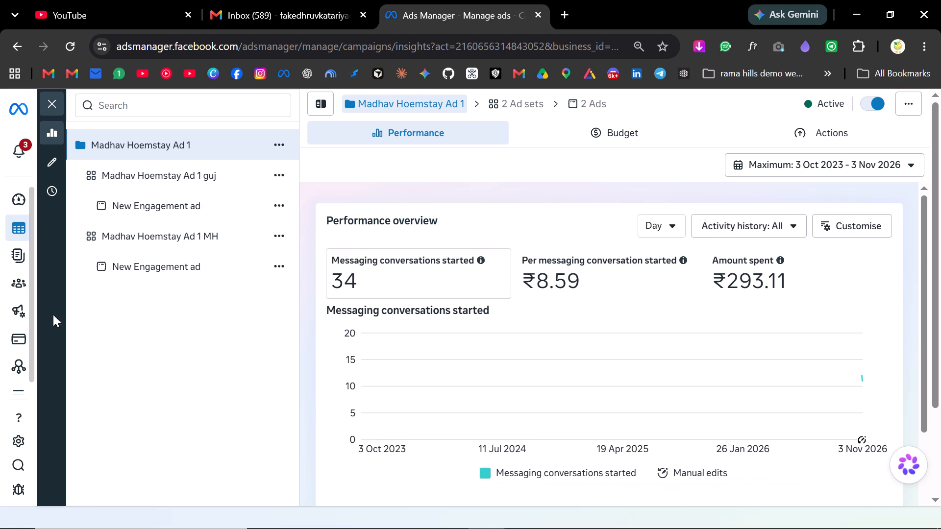
Open the ad account's Billing and payments section.
click(18, 337)
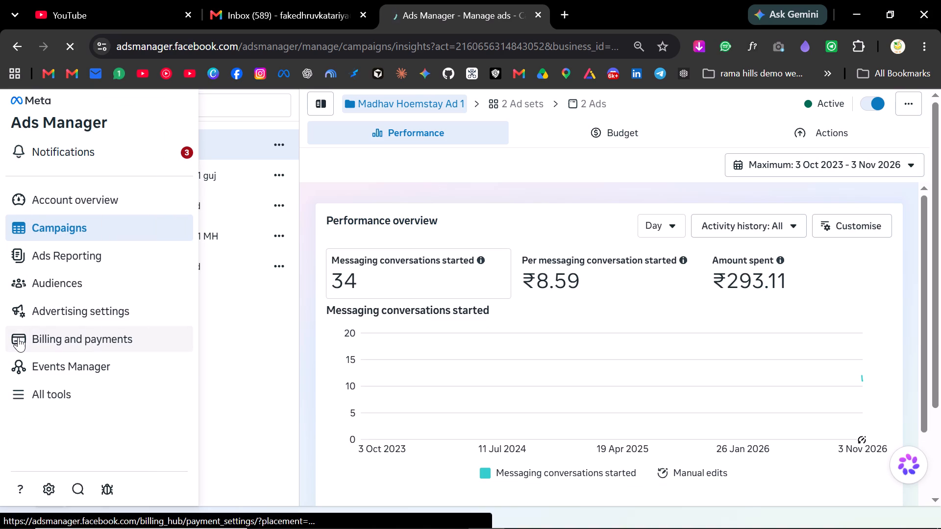
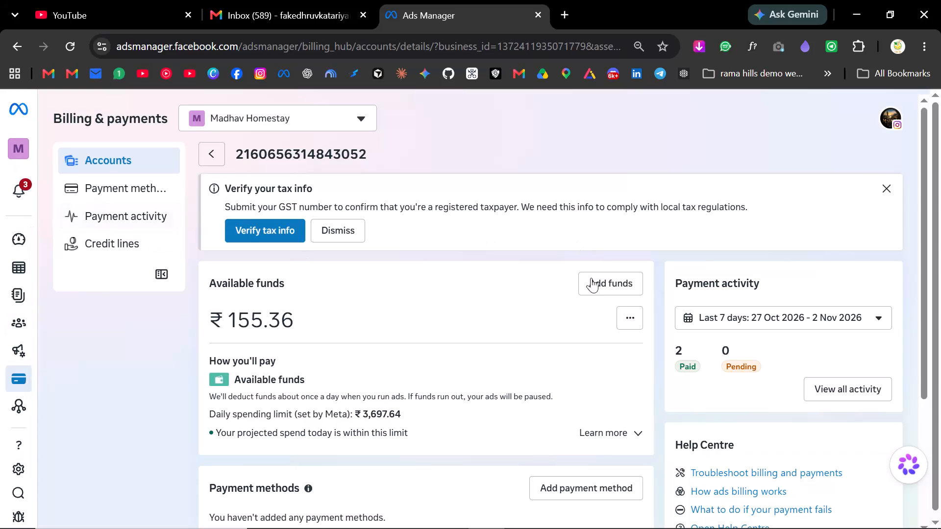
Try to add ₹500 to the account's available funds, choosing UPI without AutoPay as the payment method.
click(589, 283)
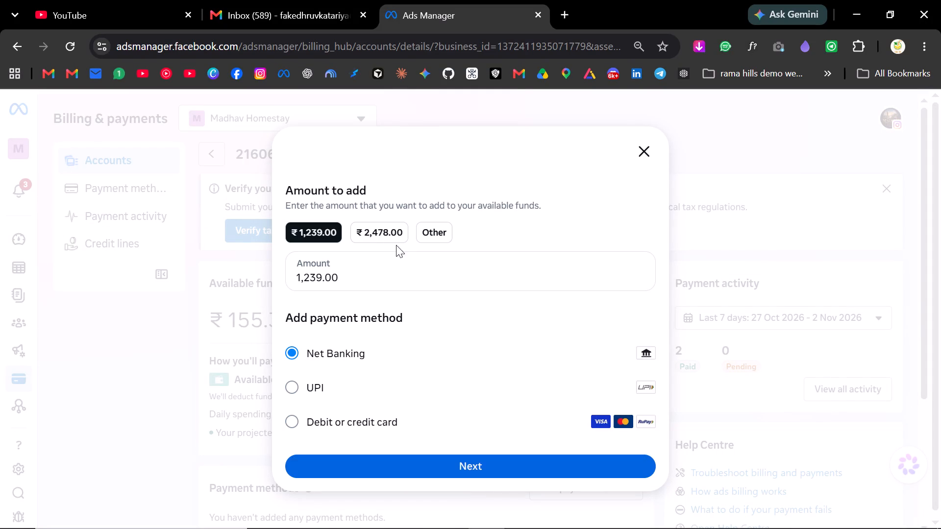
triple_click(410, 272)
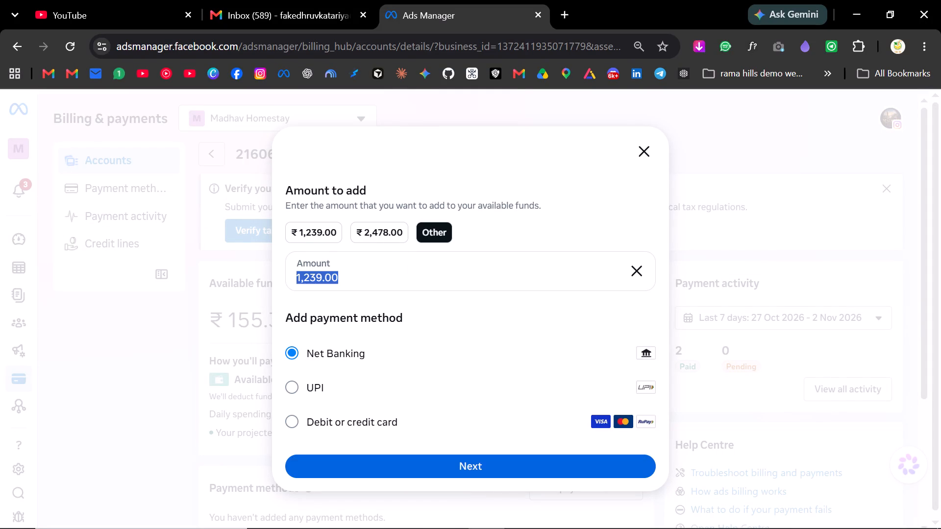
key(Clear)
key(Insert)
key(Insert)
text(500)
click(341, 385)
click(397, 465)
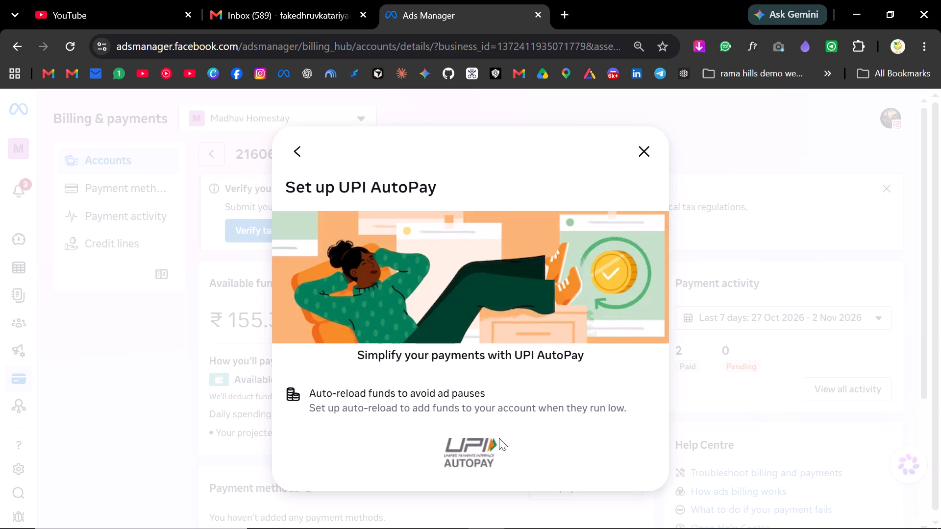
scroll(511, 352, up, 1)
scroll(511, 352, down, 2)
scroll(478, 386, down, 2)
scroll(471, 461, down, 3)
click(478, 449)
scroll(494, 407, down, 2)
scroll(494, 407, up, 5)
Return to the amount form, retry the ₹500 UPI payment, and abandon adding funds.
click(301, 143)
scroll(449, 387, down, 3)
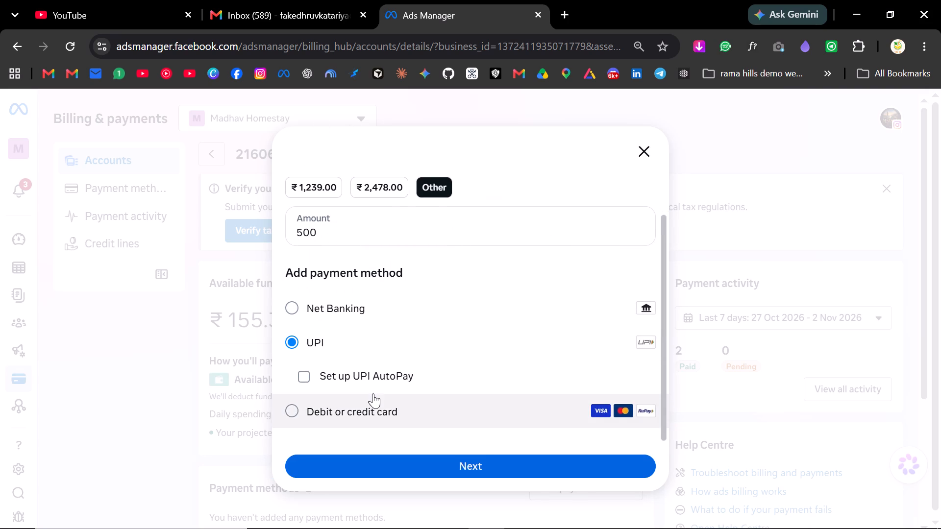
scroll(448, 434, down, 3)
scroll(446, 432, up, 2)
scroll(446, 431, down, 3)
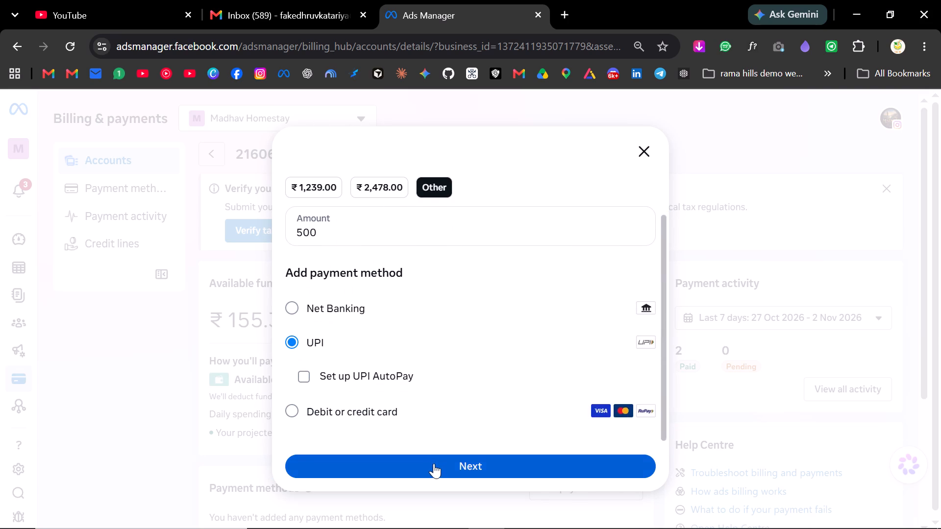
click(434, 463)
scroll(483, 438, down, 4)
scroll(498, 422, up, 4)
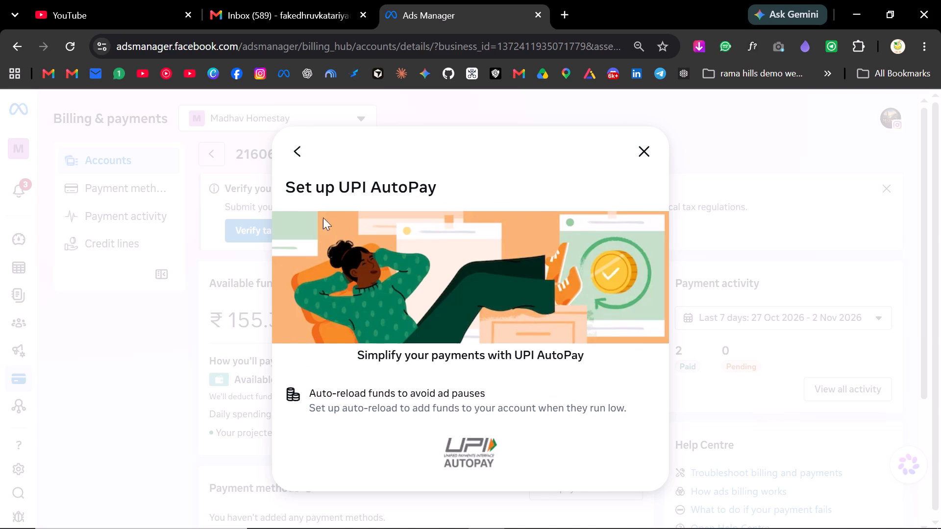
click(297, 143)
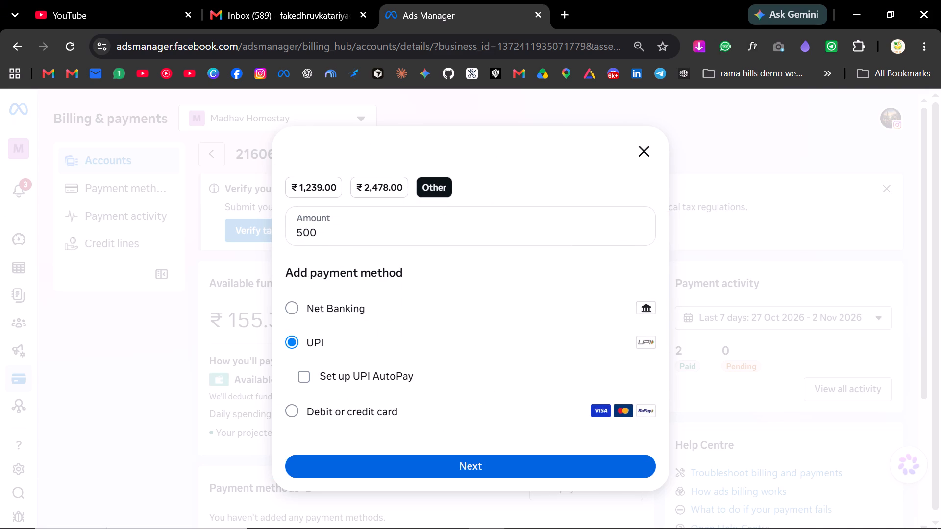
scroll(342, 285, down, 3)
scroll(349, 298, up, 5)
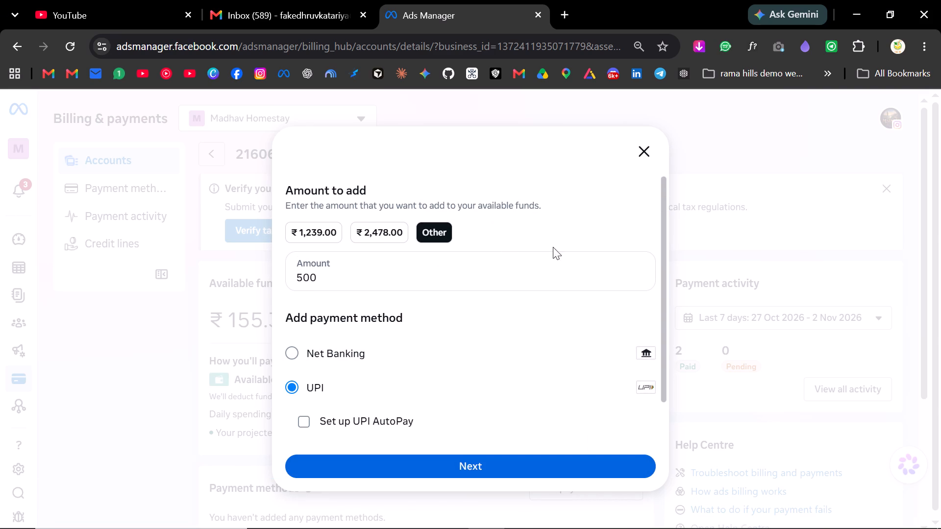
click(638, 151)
Start adding funds again with UPI as the payment method and an amount of ₹500, and proceed to payment setup.
click(613, 284)
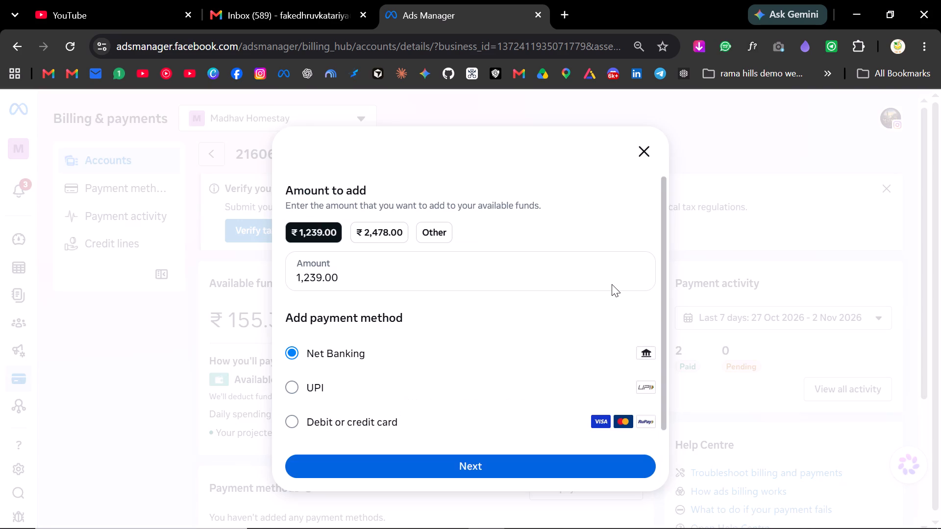
click(315, 390)
drag(377, 280, 373, 274)
triple_click(371, 272)
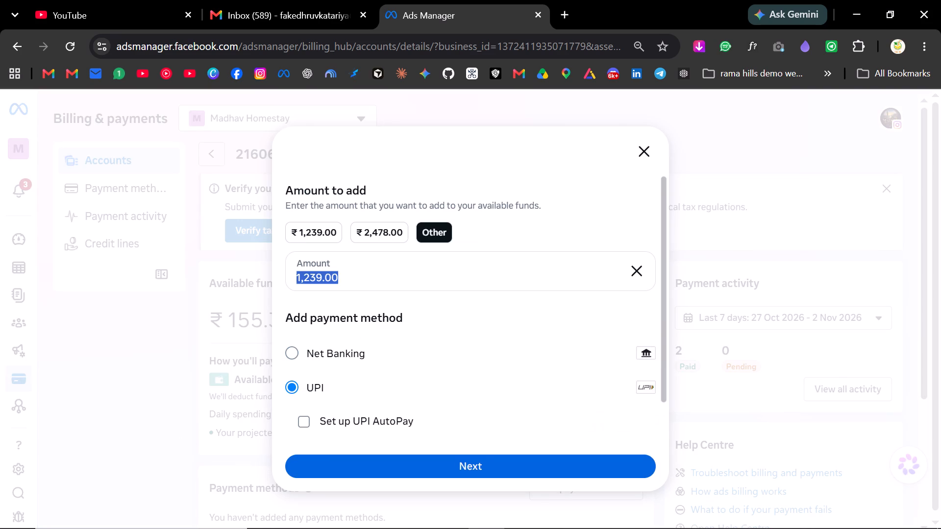
text(500)
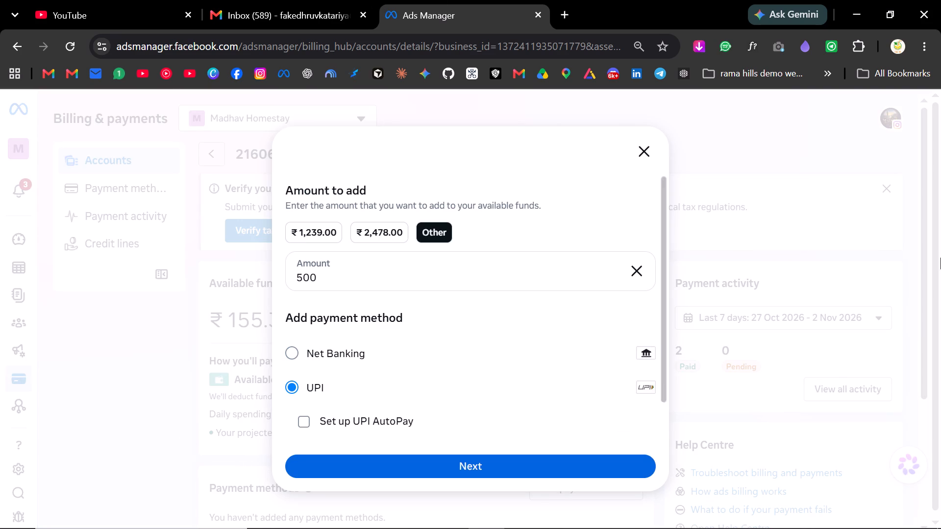
scroll(909, 282, down, 10)
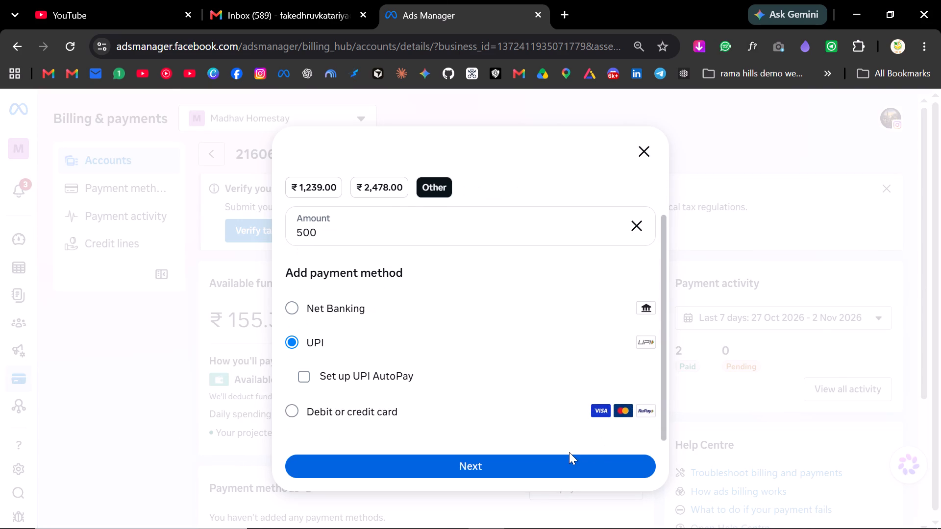
click(570, 457)
Examine the Set up UPI AutoPay page for a way to continue with the payment.
scroll(550, 390, down, 2)
scroll(529, 323, up, 3)
scroll(529, 325, down, 4)
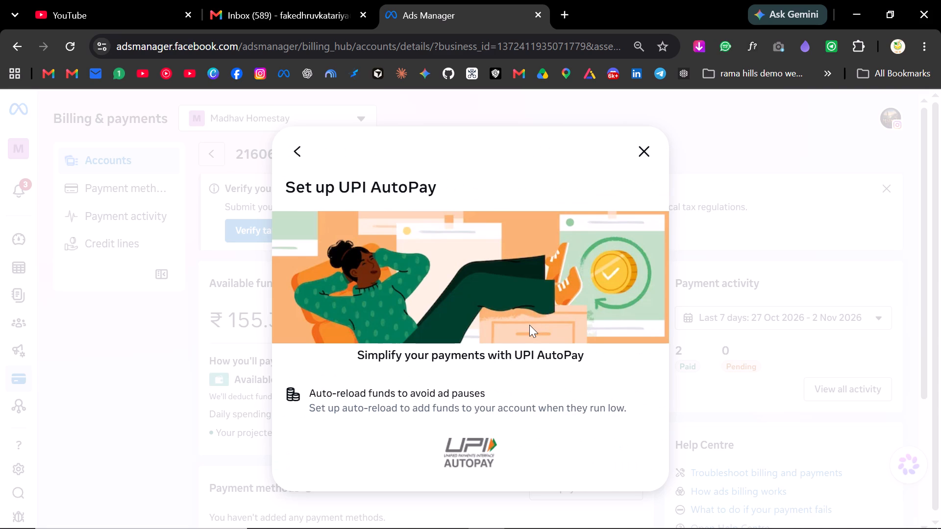
scroll(529, 325, up, 1)
scroll(529, 325, down, 1)
drag(532, 338, 449, 358)
click(360, 381)
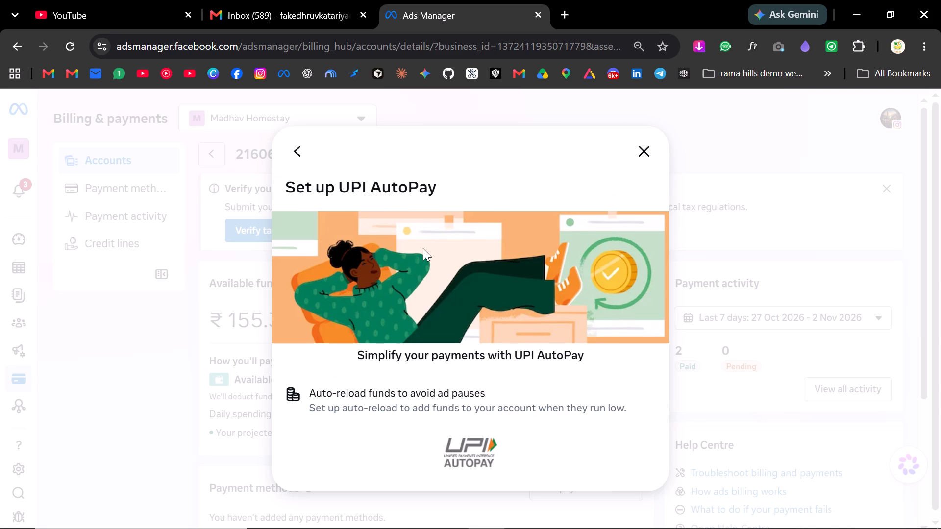
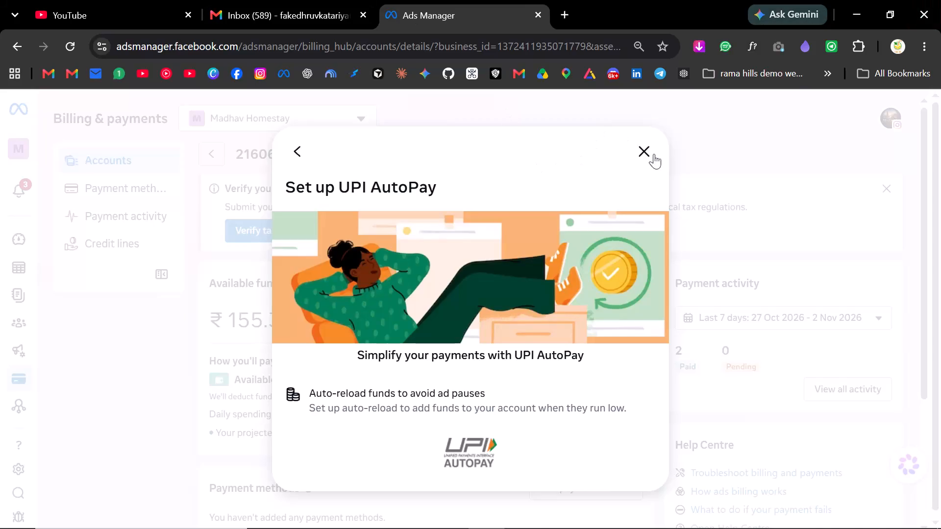
Close the AutoPay setup and restart adding funds with an amount of ₹500 and UPI as the payment method.
click(649, 163)
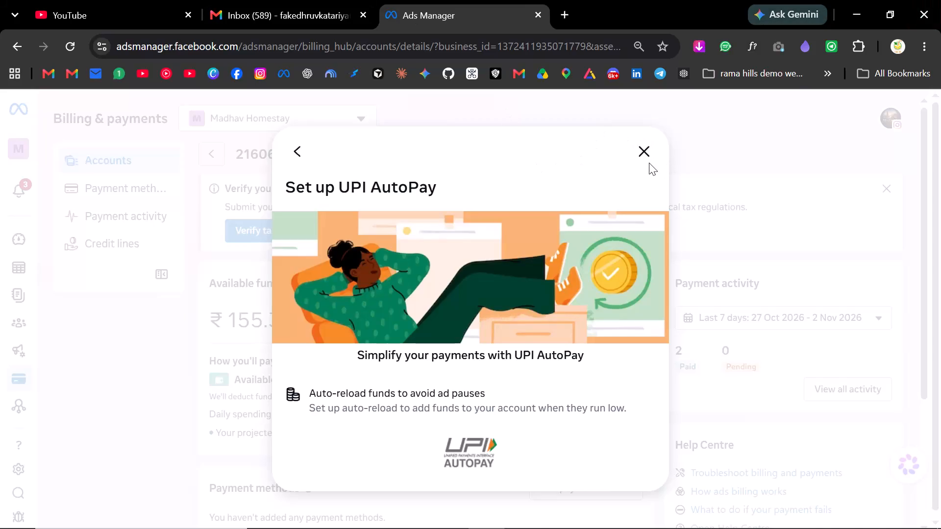
click(647, 159)
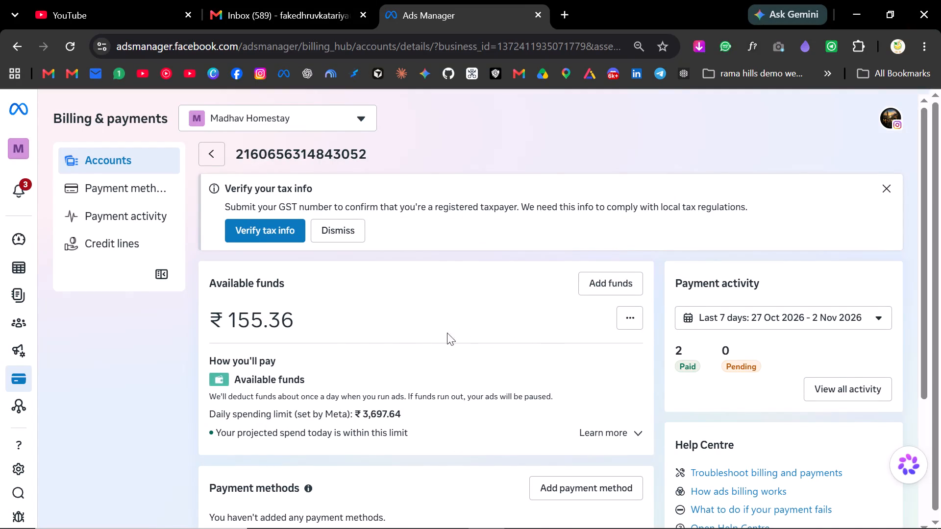
click(618, 272)
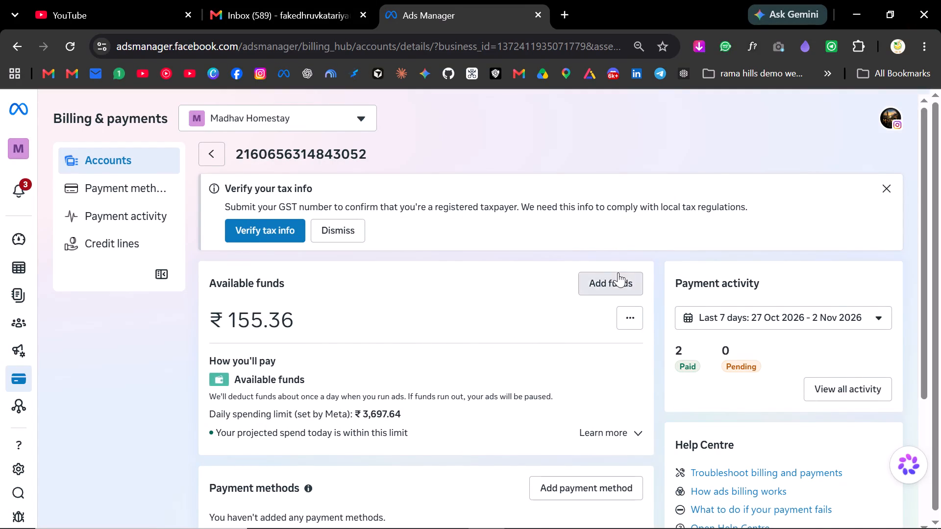
double_click(497, 277)
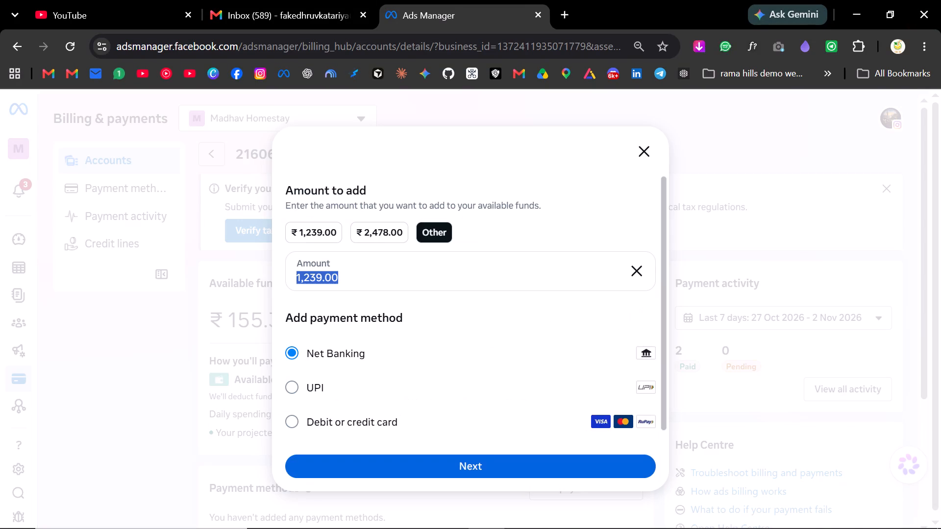
text(500)
click(521, 461)
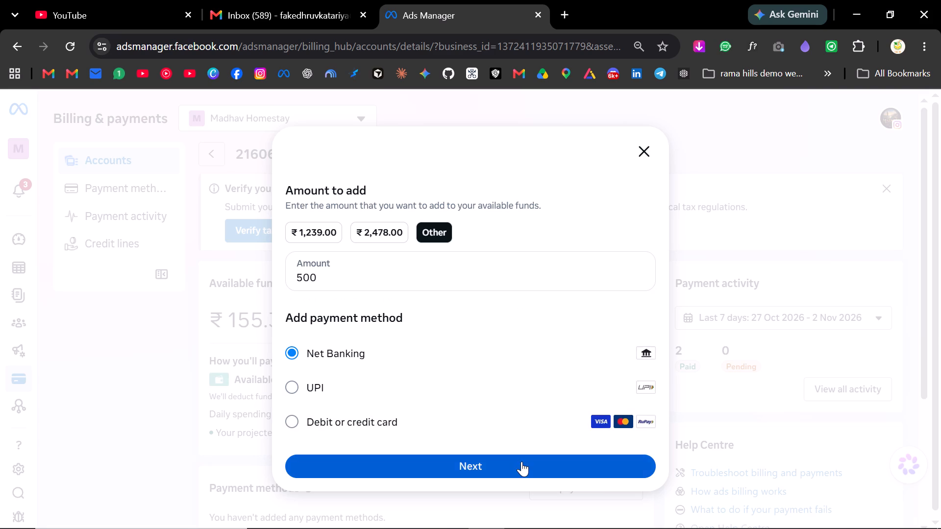
click(299, 153)
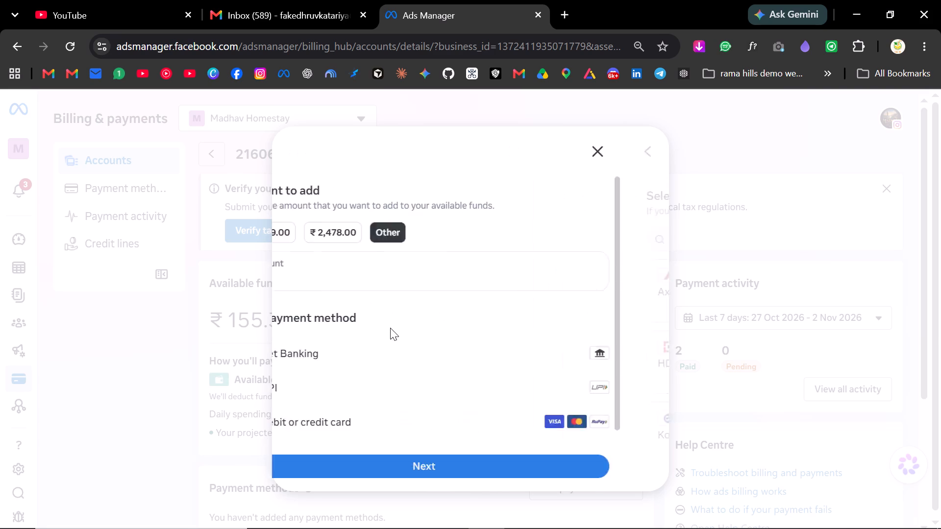
click(376, 373)
scroll(387, 407, down, 3)
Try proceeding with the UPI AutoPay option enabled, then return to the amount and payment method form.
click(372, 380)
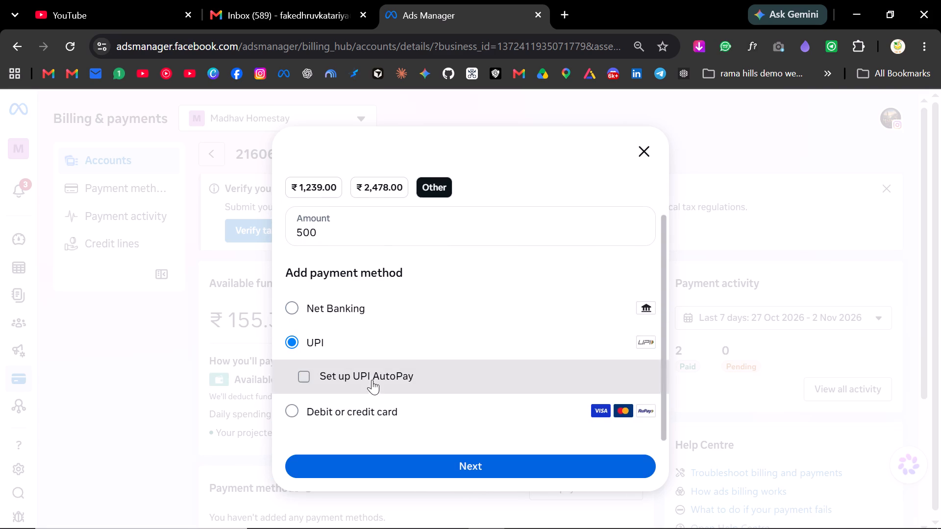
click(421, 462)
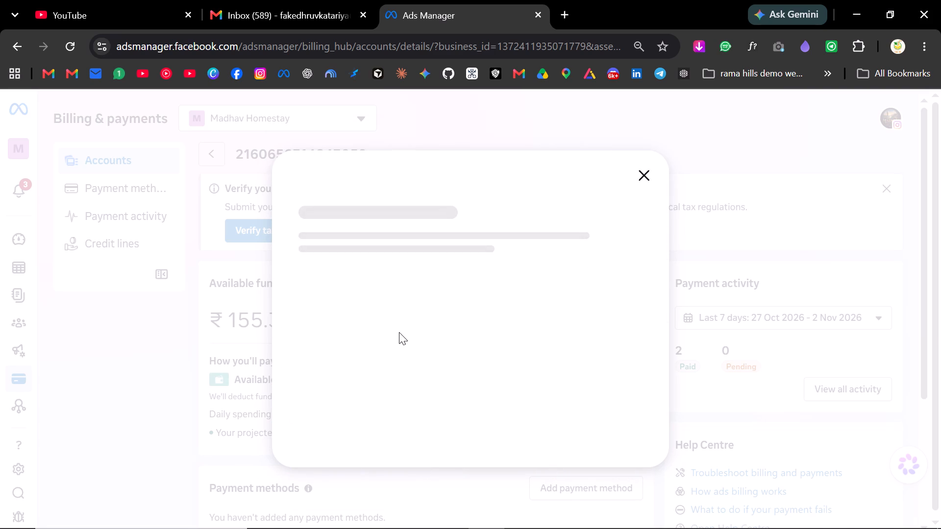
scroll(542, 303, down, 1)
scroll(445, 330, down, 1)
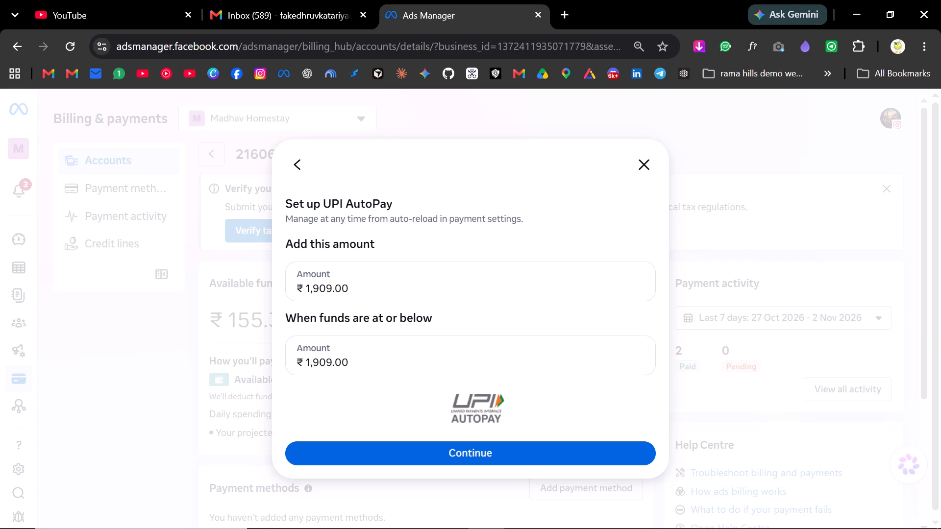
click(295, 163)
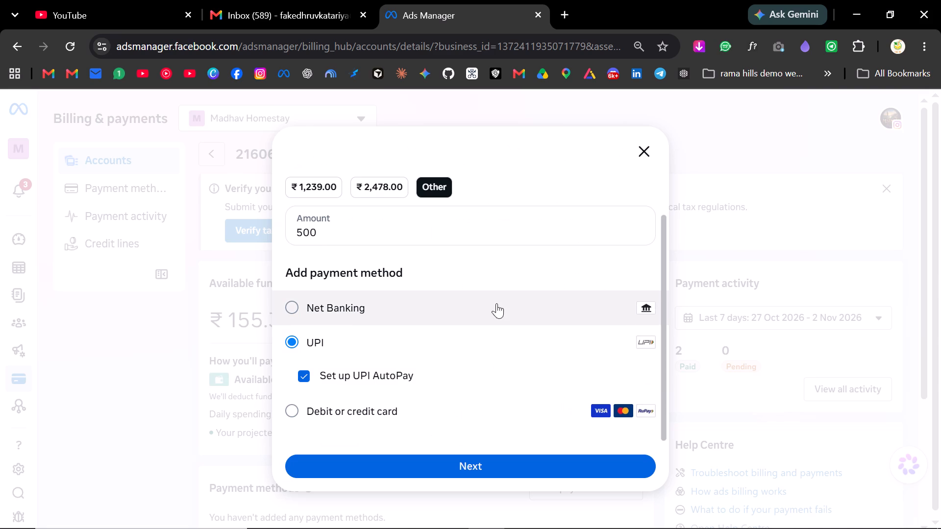
Turn off the UPI AutoPay option and proceed with the ₹500 UPI payment, choosing to continue without UPI AutoPay.
click(481, 370)
click(464, 464)
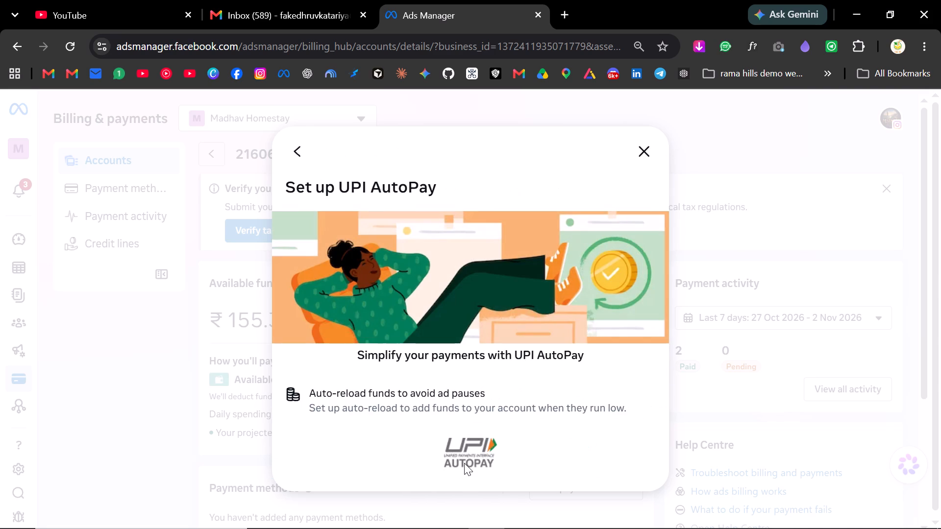
scroll(406, 375, down, 3)
scroll(427, 348, up, 4)
scroll(633, 223, down, 3)
scroll(588, 357, up, 3)
scroll(624, 403, down, 5)
drag(622, 399, 610, 432)
scroll(610, 433, down, 9)
scroll(499, 439, down, 4)
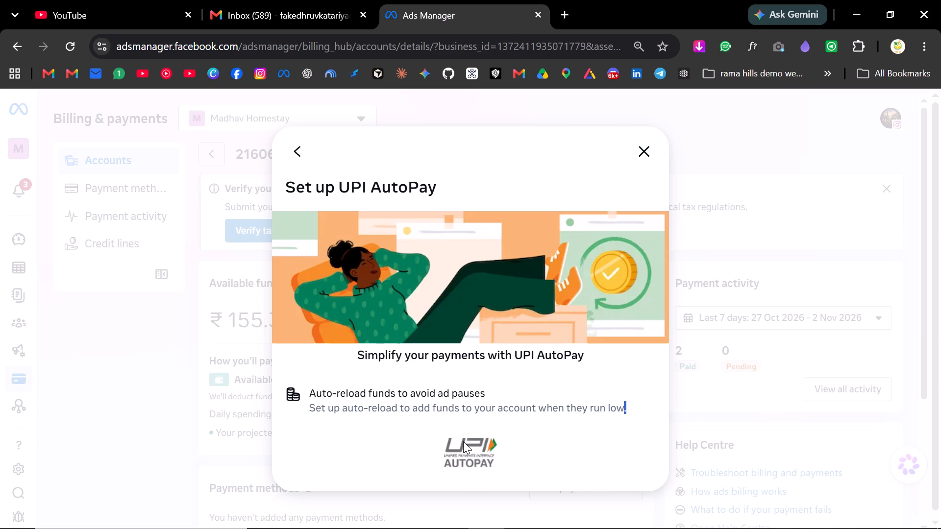
triple_click(463, 440)
ctrl+scroll(463, 440, down, 3)
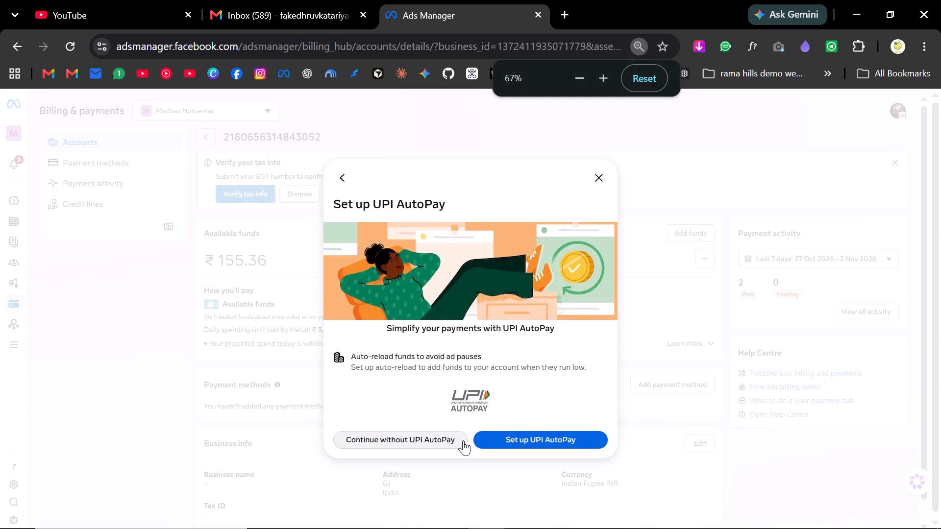
ctrl+scroll(463, 440, up, 1)
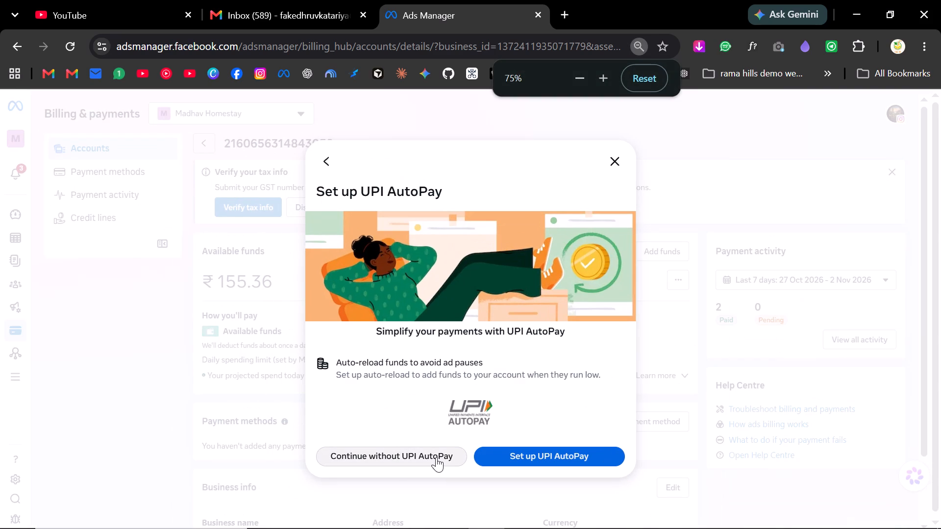
click(436, 457)
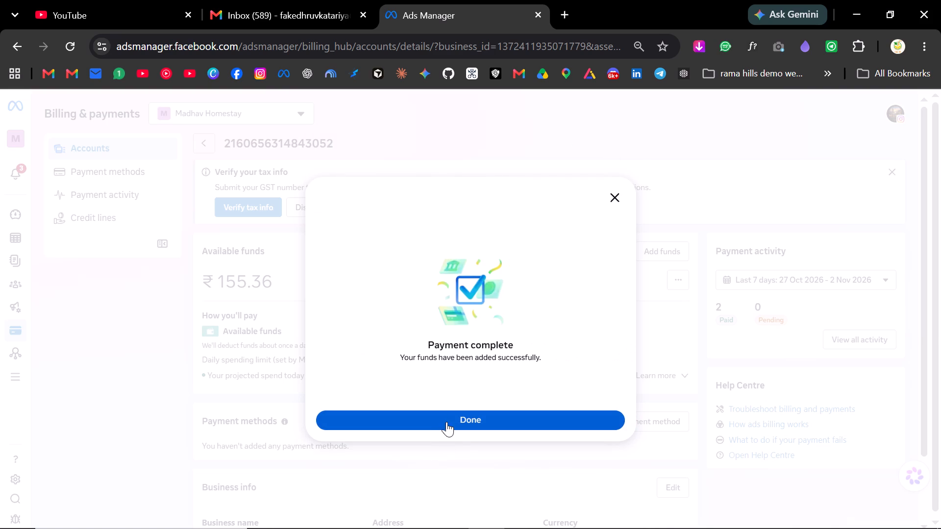
Reset the page zoom to 100% and close the payment confirmation.
ctrl+scroll(446, 409, up, 1)
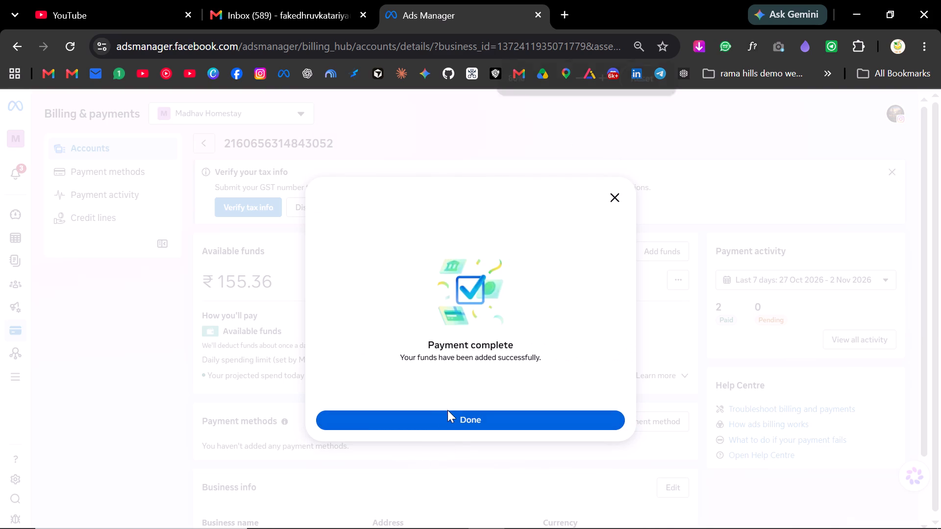
click(651, 79)
scroll(608, 395, down, 4)
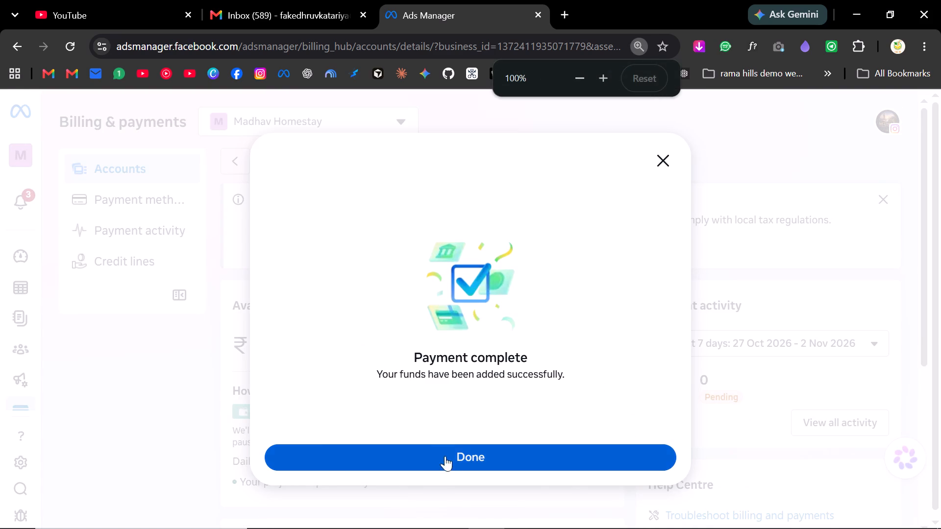
click(446, 451)
Check the ad account's available funds on the billing page.
scroll(459, 374, down, 6)
scroll(458, 335, up, 10)
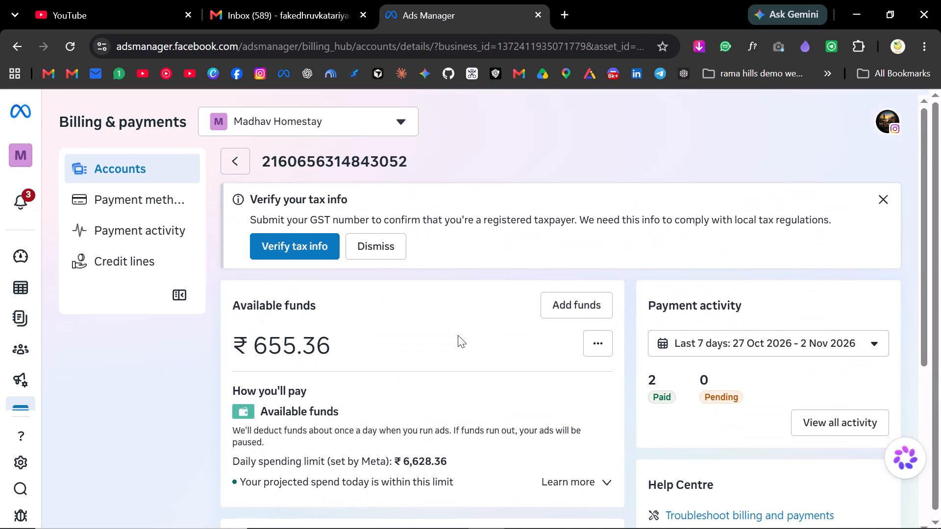
scroll(458, 335, down, 7)
scroll(458, 335, up, 8)
scroll(421, 248, up, 4)
Switch to the Kuro window.
key(alt+Tab)
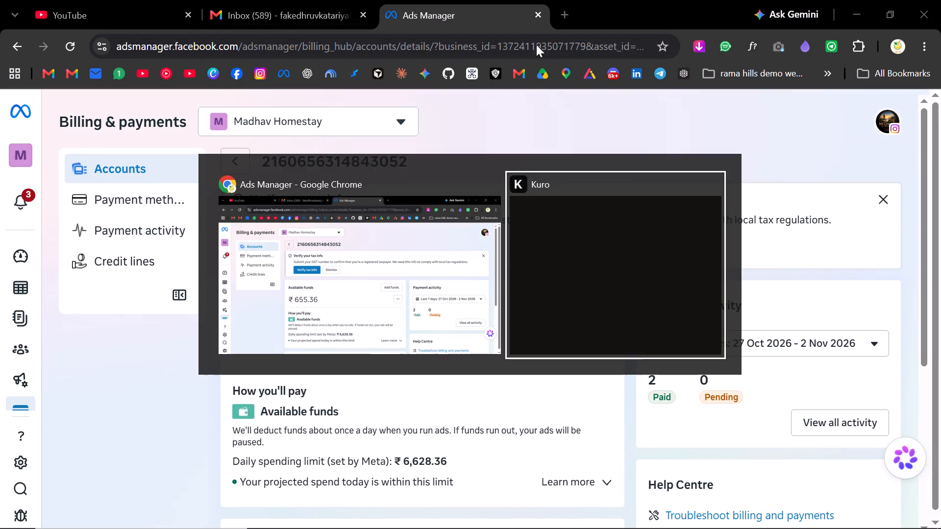
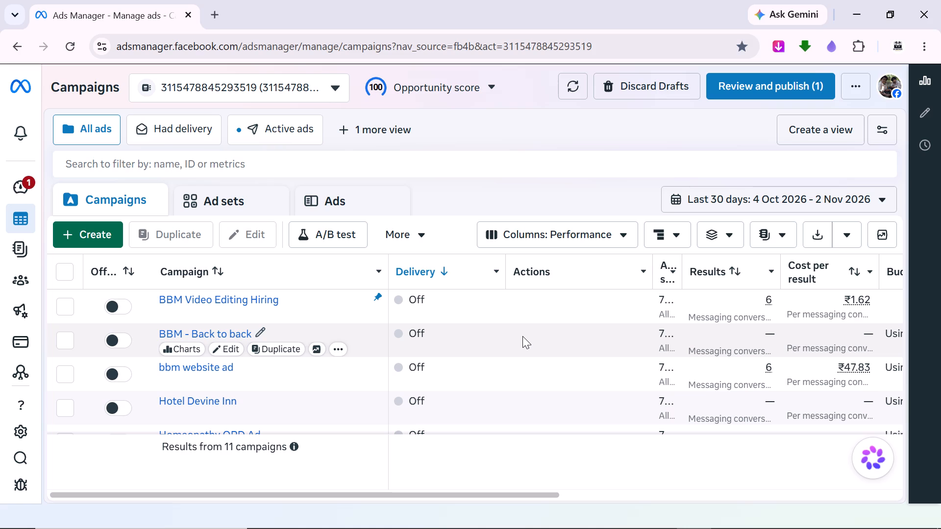
Switch Ads Manager to the Cresta Villa Resort - Ad account in the crestavillaresort business portfolio.
click(276, 89)
scroll(251, 222, down, 1)
click(269, 240)
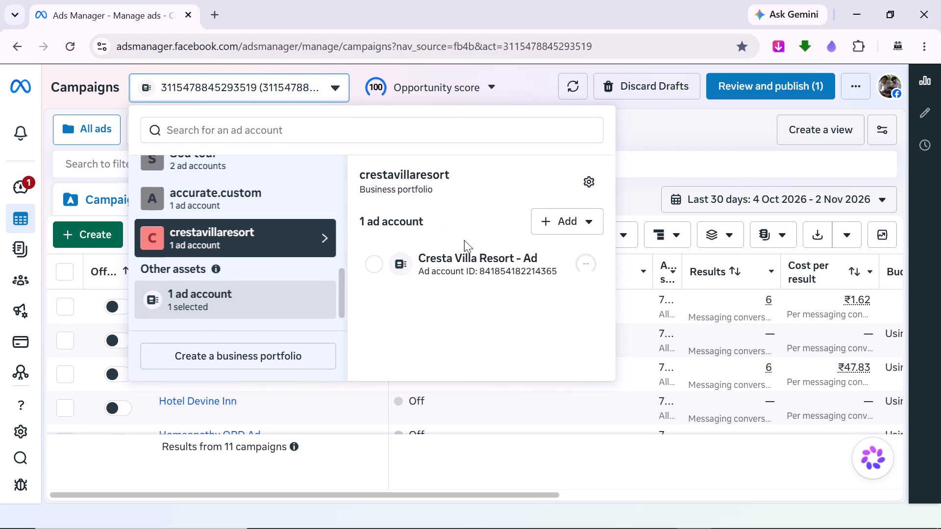
click(470, 252)
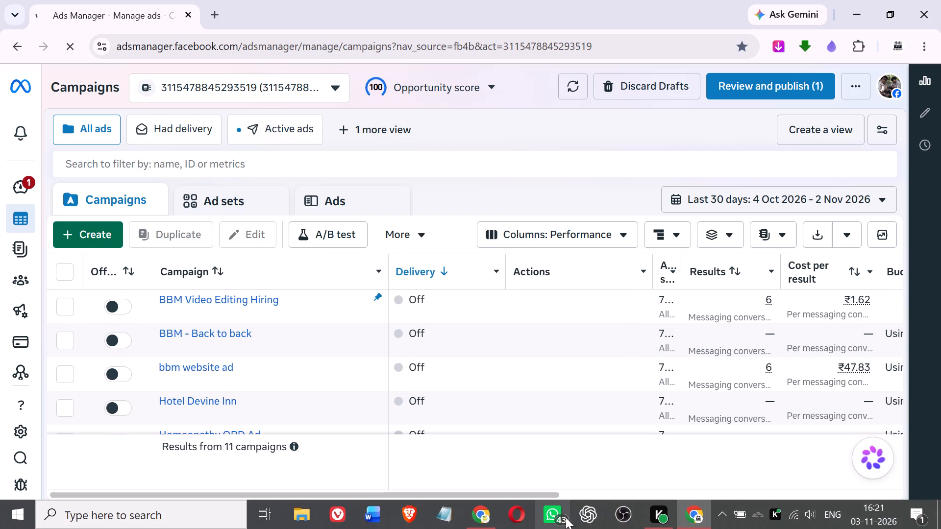
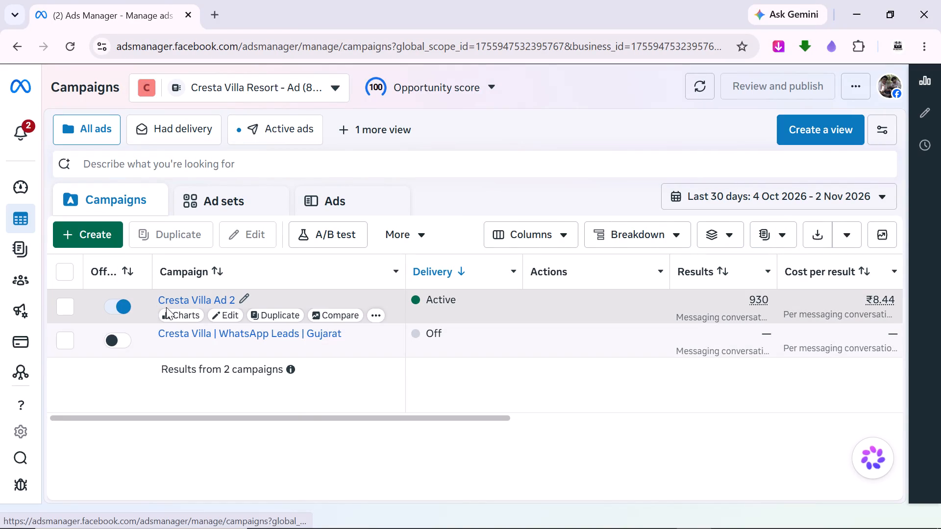
Open the performance charts for the Cresta Villa Ad 2 campaign and examine its messaging conversations trend over the last 30 days.
click(192, 316)
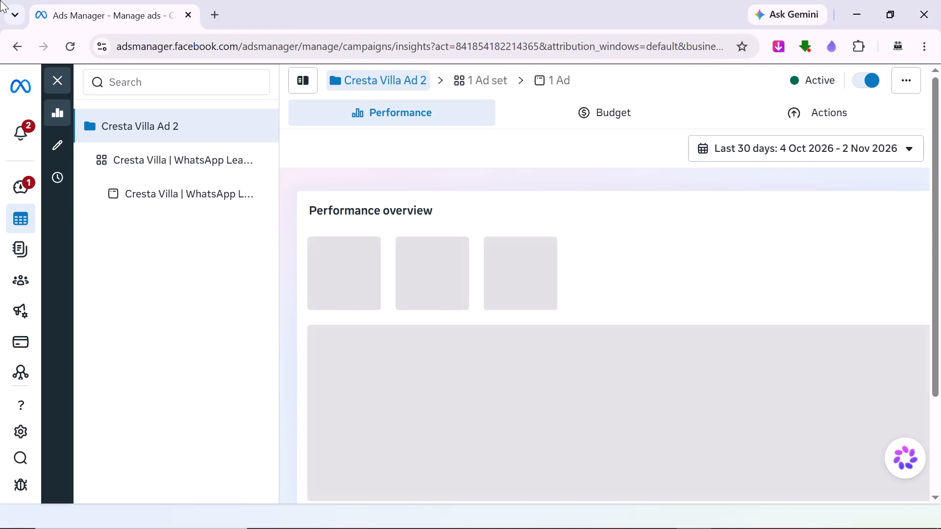
scroll(260, 175, down, 4)
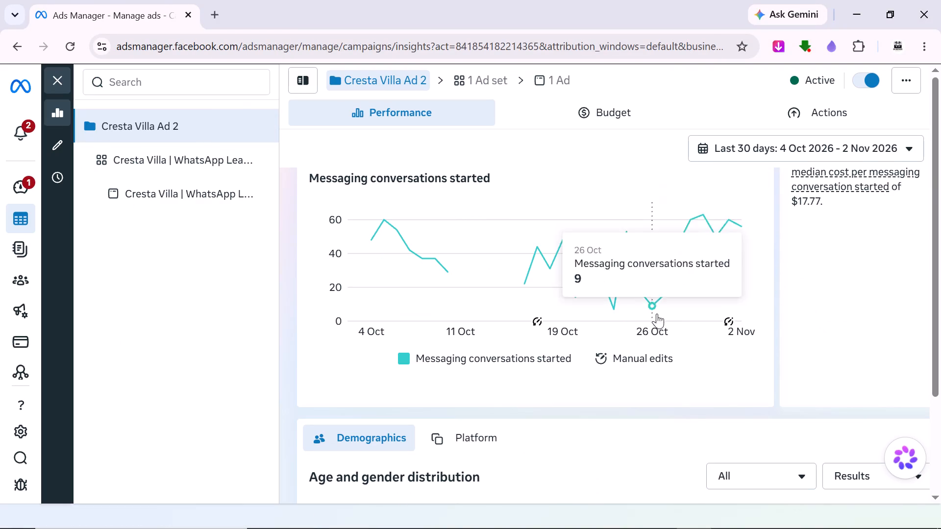
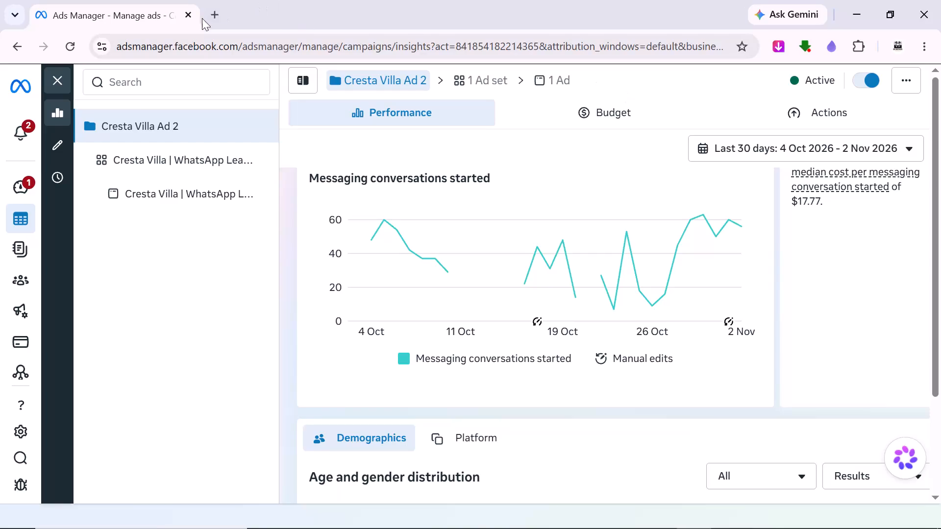
Open the website ramahillsunityresort.com in a new browser tab.
click(215, 10)
text(ramahils)
key(BackSpace)
text(lsunityresort.com)
key(Return)
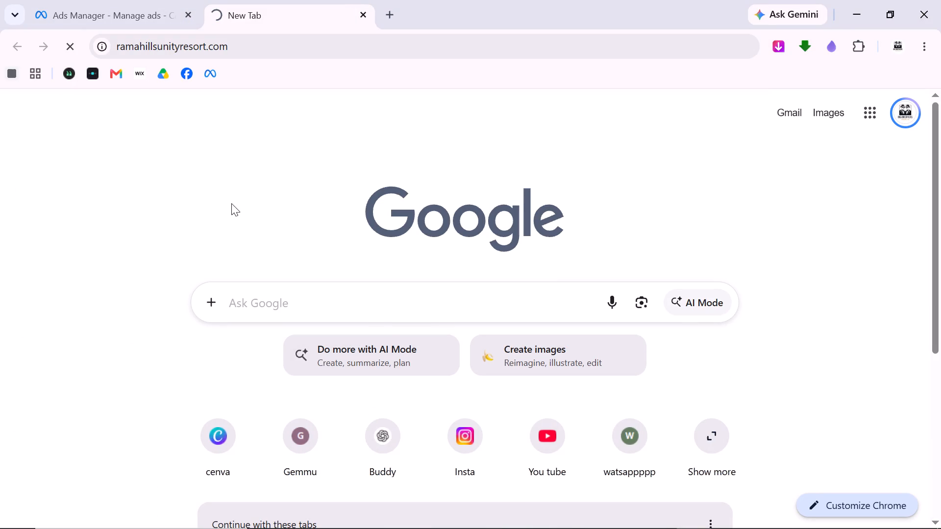
Return to Ads Manager and open the billing and payments page for the Cresta Villa Resort ad account.
click(139, 0)
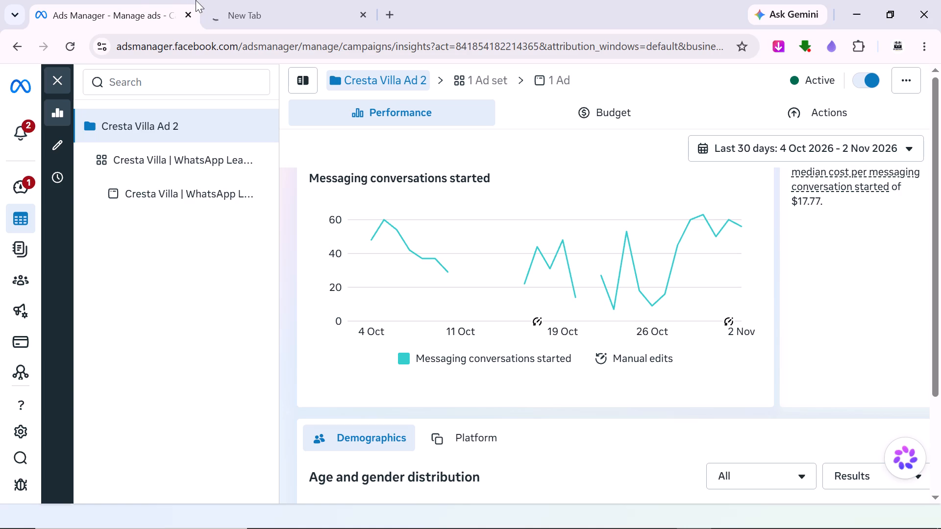
click(16, 346)
Go back to the ramahillsunityresort.com page and force a full reload.
click(250, 0)
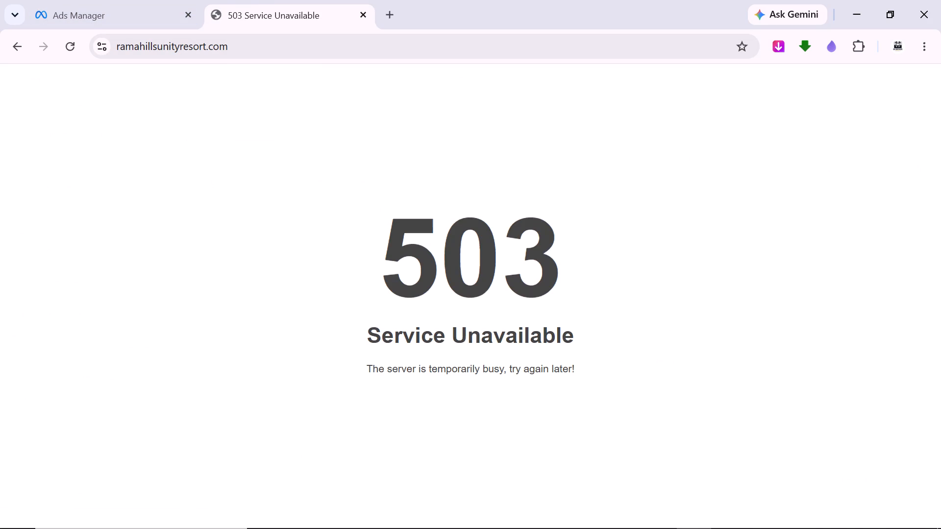
click(295, 143)
key(ctrl+shift+r)
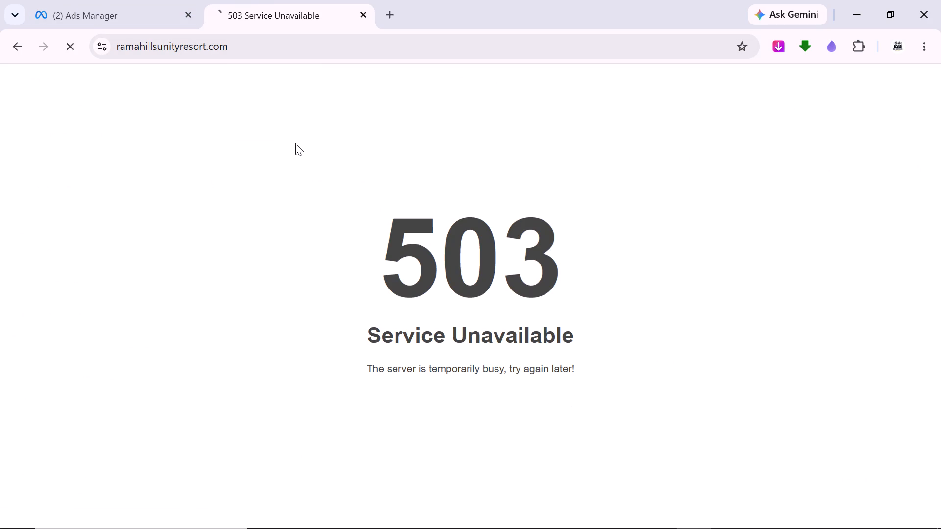
Return to the Cresta Villa Resort billing page and open its complete payment activity.
click(165, 0)
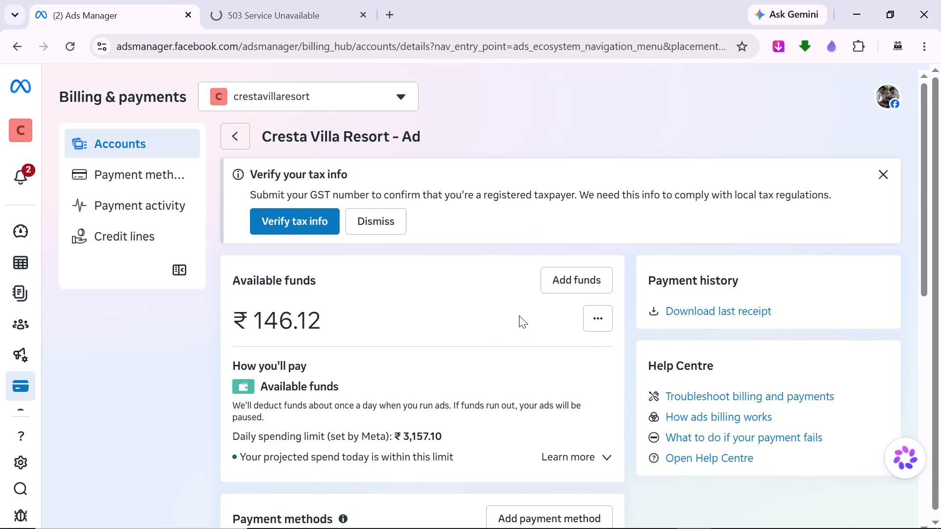
scroll(403, 323, down, 7)
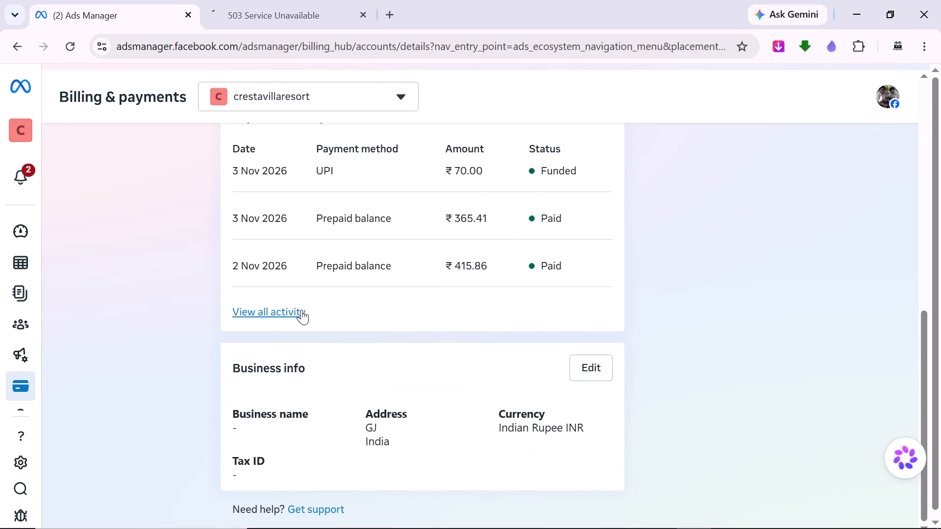
click(301, 310)
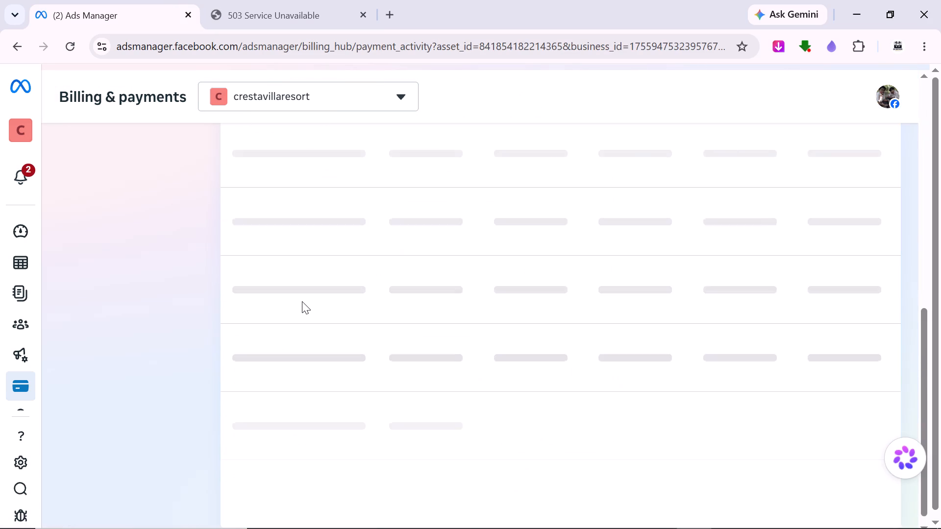
Examine the ad account's transactions for 28 Oct to 3 Nov 2026, loading the additional older entries.
scroll(302, 301, up, 1)
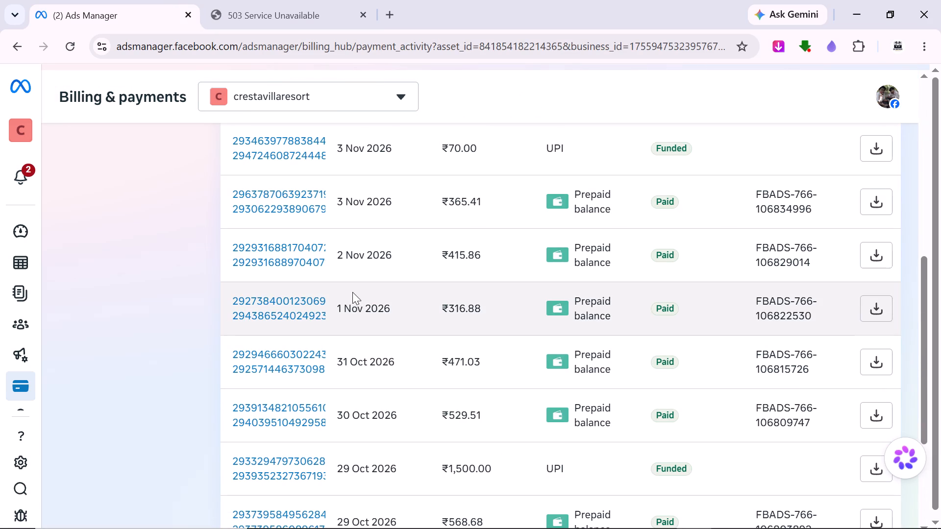
scroll(550, 257, up, 2)
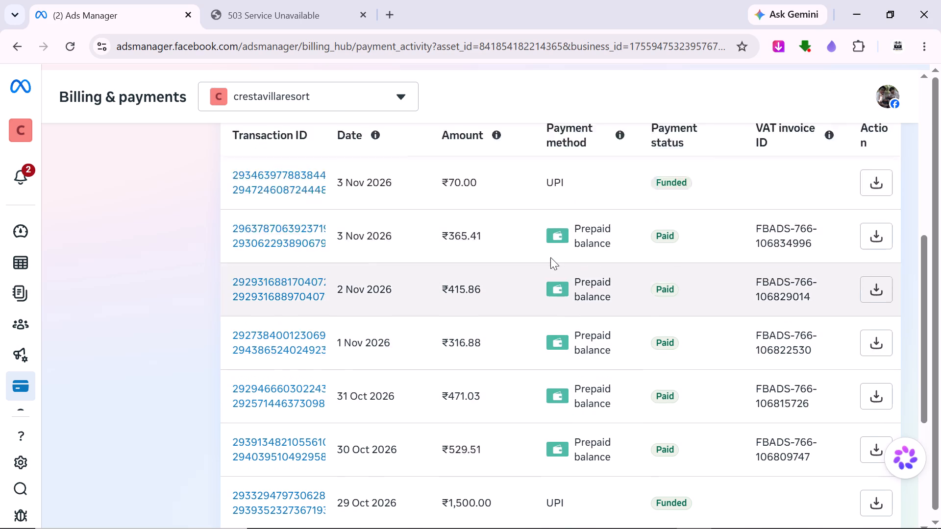
scroll(560, 263, down, 3)
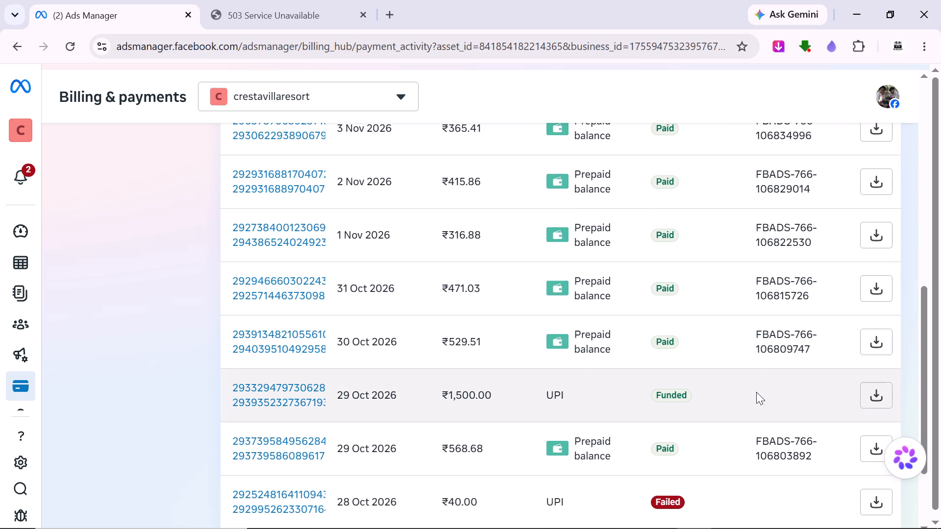
scroll(559, 405, down, 3)
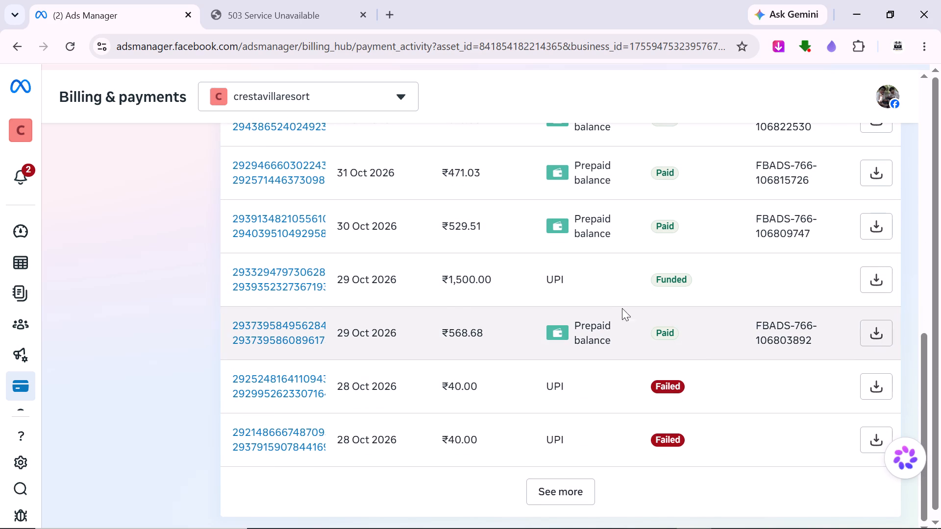
click(588, 490)
scroll(594, 385, down, 5)
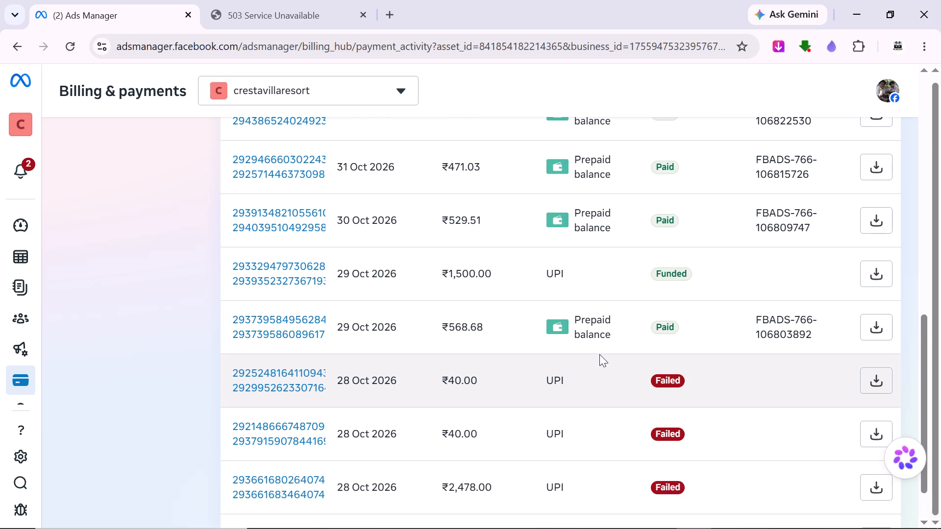
scroll(599, 354, down, 11)
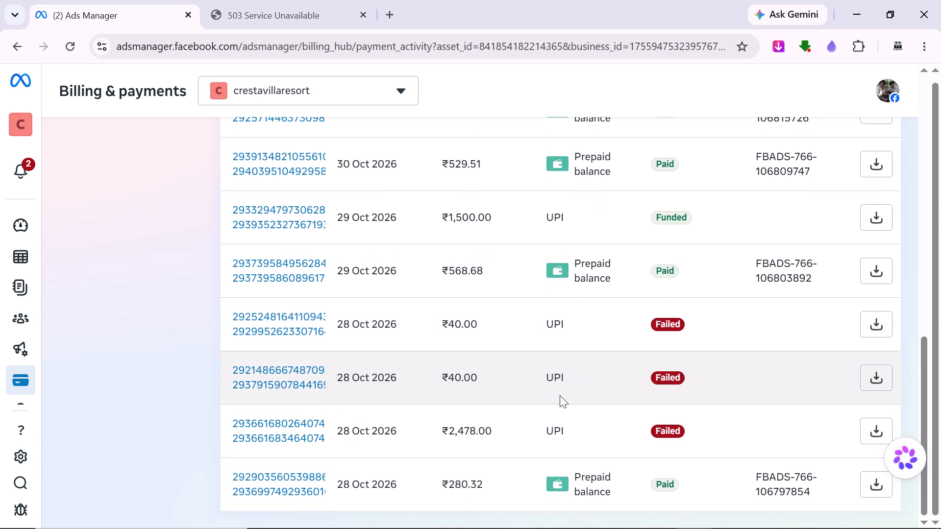
scroll(667, 390, down, 4)
scroll(671, 389, up, 5)
scroll(671, 389, down, 10)
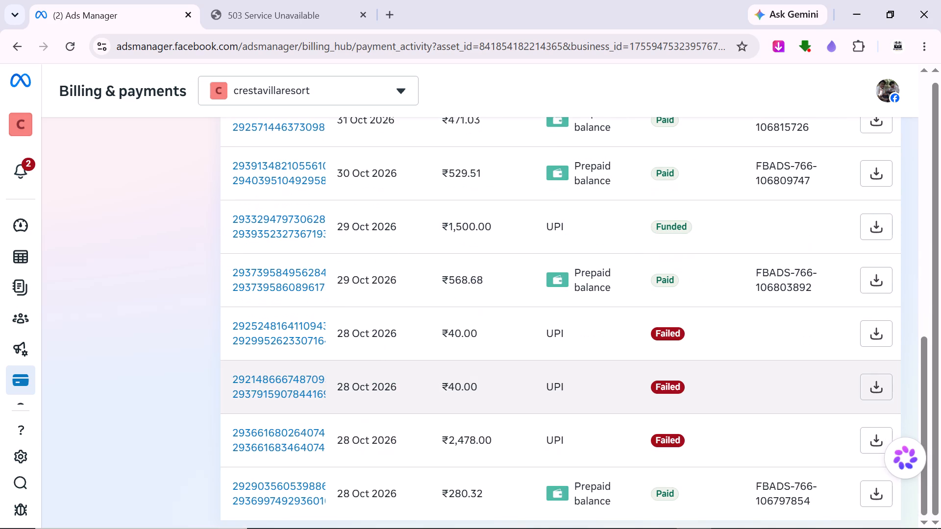
scroll(381, 480, down, 4)
scroll(772, 381, down, 5)
Set the payment activity date range to 25 Oct 2026 - 3 Nov 2026.
scroll(772, 380, up, 3)
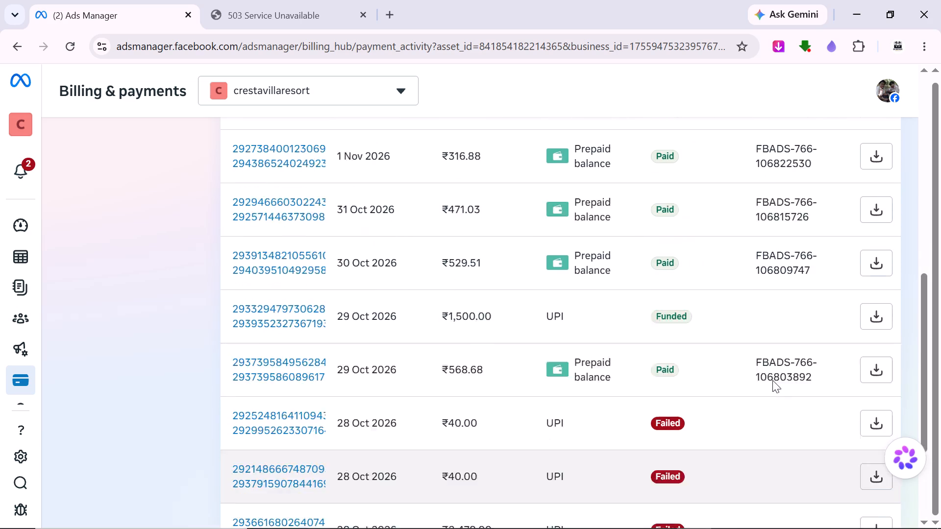
scroll(772, 380, up, 6)
click(787, 410)
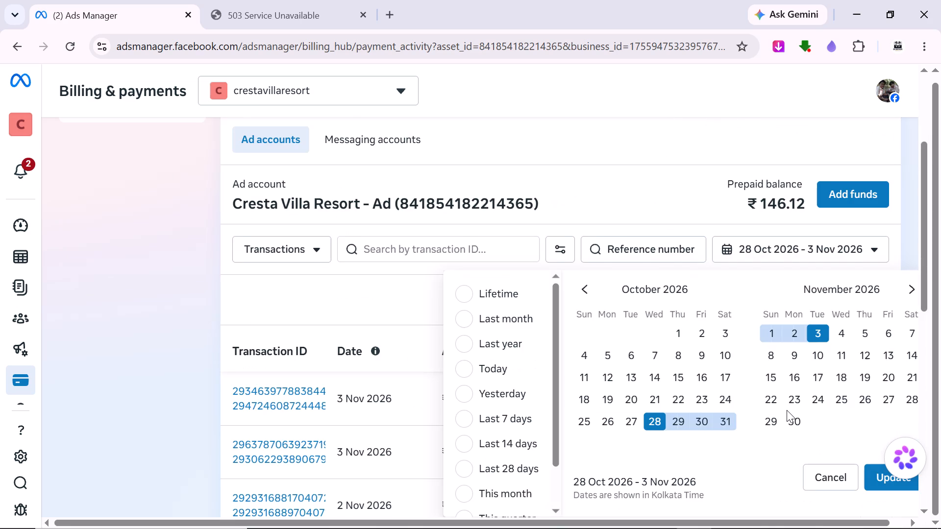
scroll(787, 410, down, 1)
click(581, 342)
drag(895, 395, 895, 394)
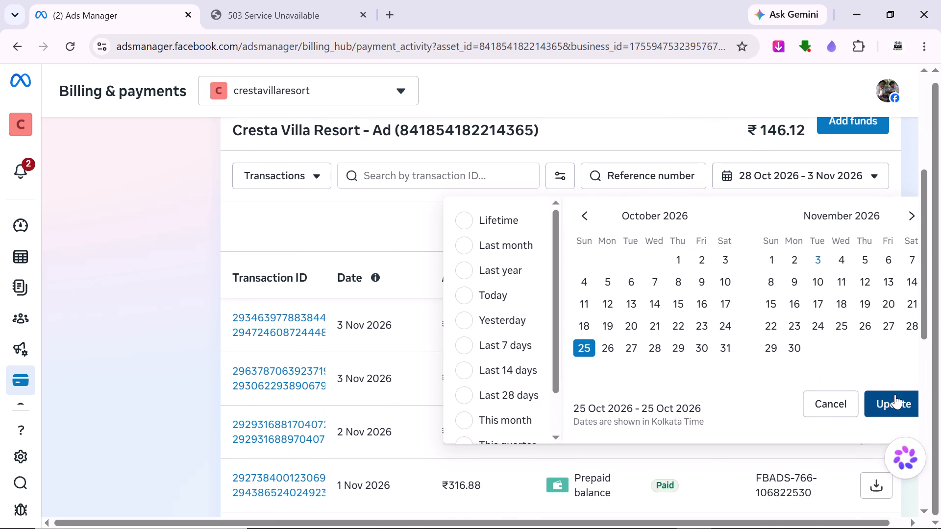
drag(895, 394, 833, 297)
click(828, 264)
click(891, 405)
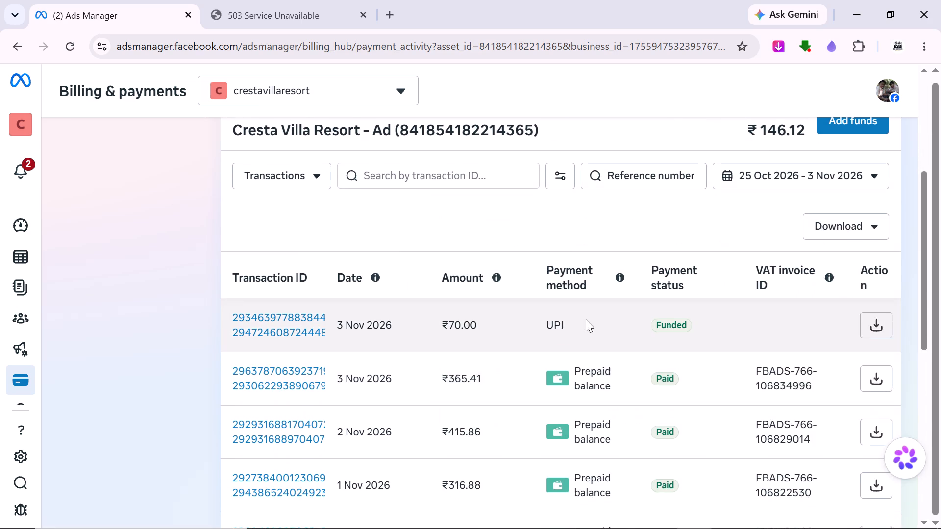
Examine the transactions in the updated date range, loading more entries to check the older UPI and prepaid payments.
scroll(586, 319, down, 19)
scroll(586, 319, down, 5)
scroll(522, 373, up, 3)
scroll(516, 380, down, 12)
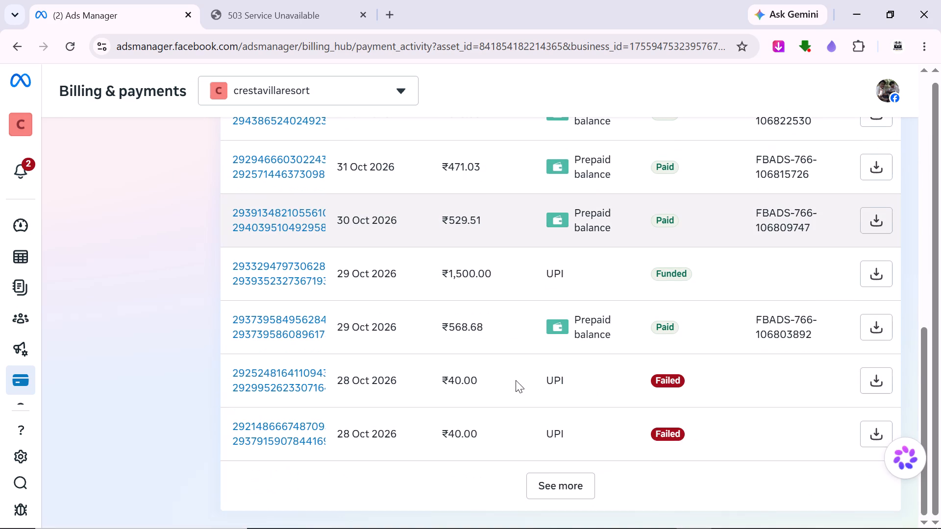
scroll(516, 380, down, 4)
click(570, 488)
scroll(570, 442, down, 3)
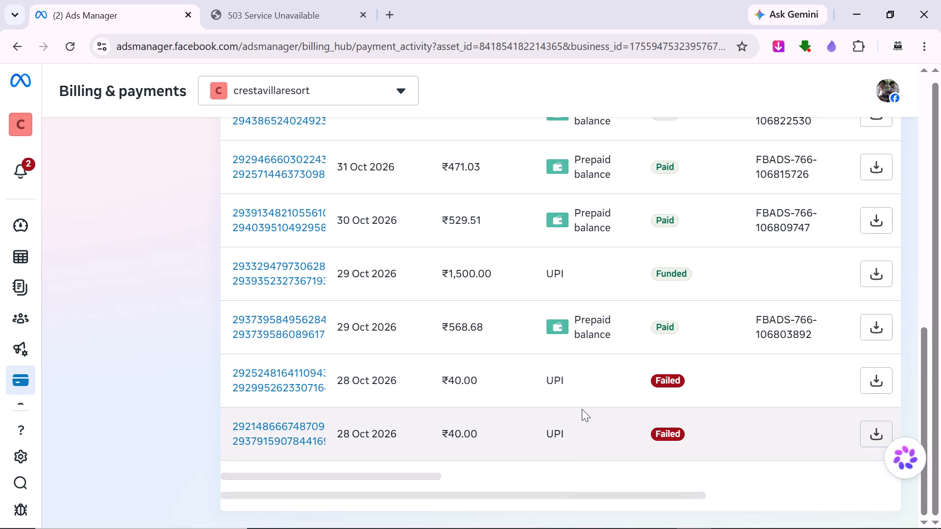
scroll(584, 407, down, 3)
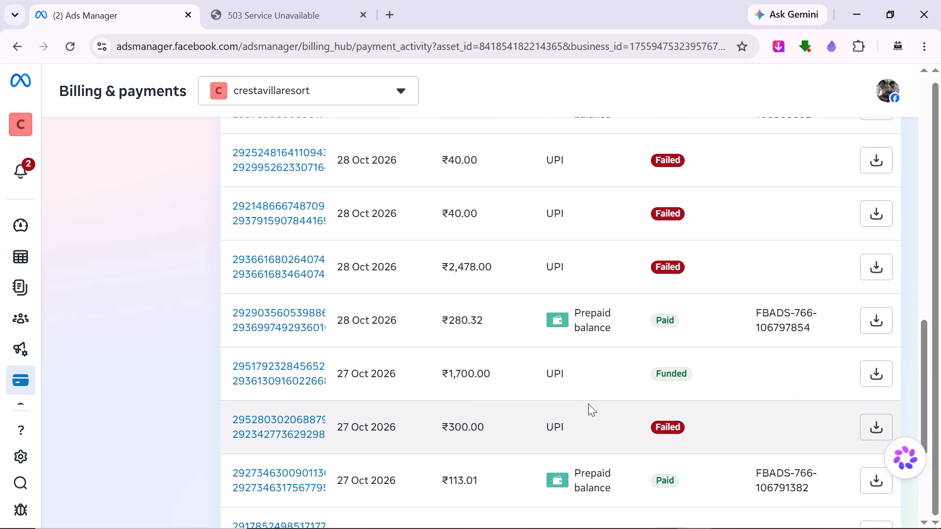
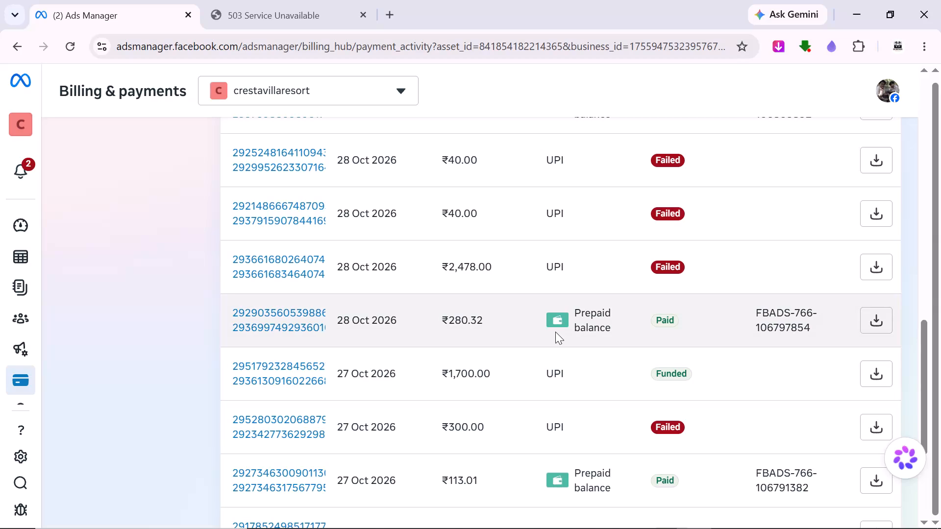
Examine the oldest transactions in the payment activity, covering the UPI and prepaid balance entries from 28 Oct back to 25 Oct 2026.
scroll(404, 284, down, 3)
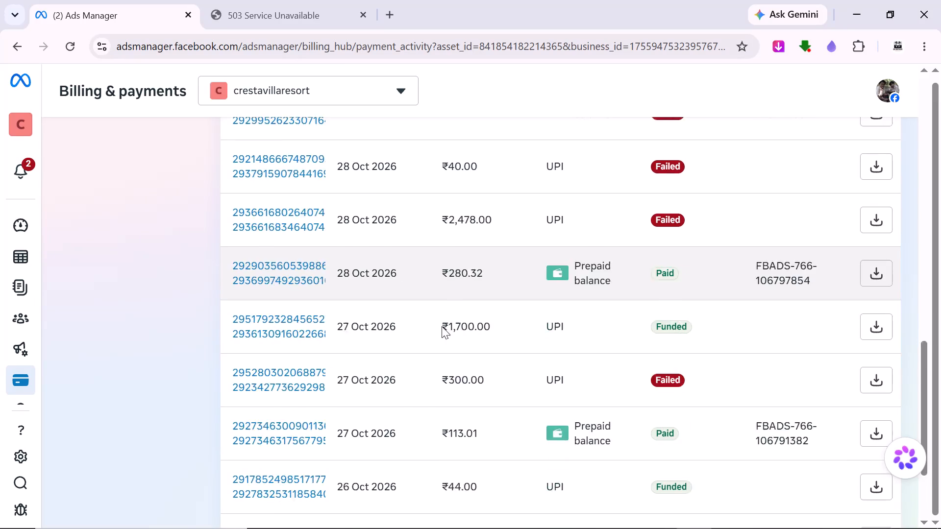
scroll(495, 400, down, 10)
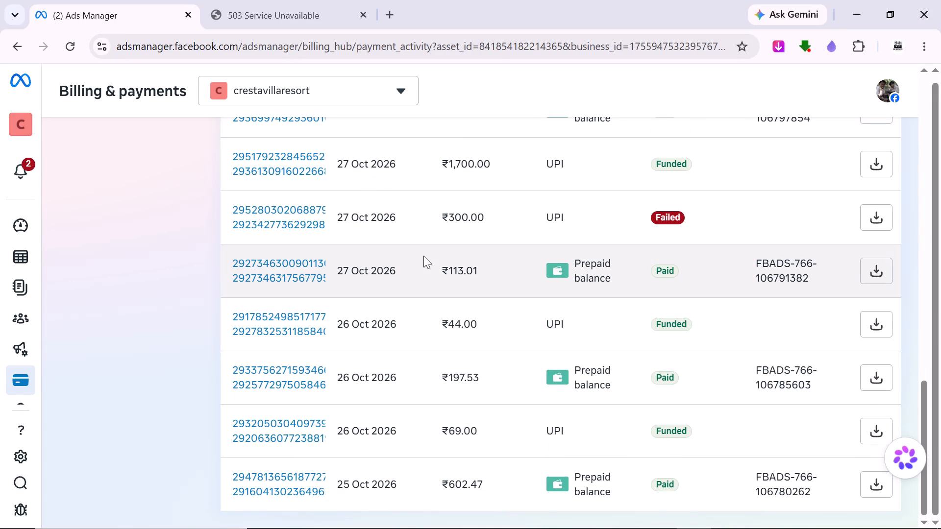
scroll(428, 378, up, 1)
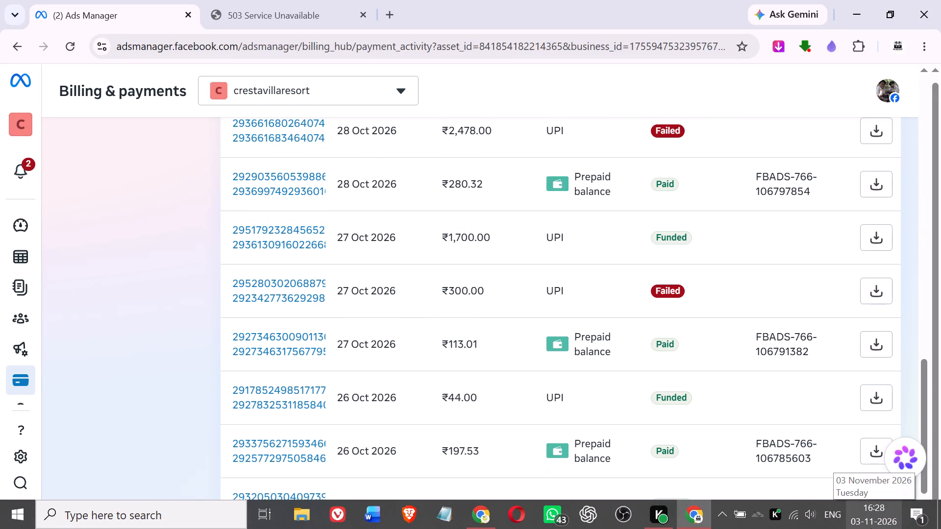
scroll(695, 352, up, 17)
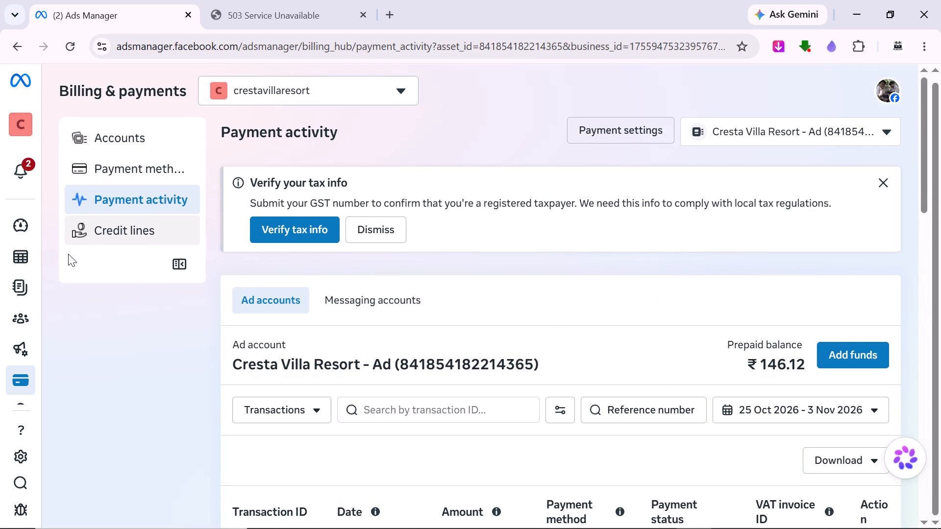
Return to the campaigns list, open the performance overview of Cresta Villa Ad 2 and check its reporting date range.
click(21, 254)
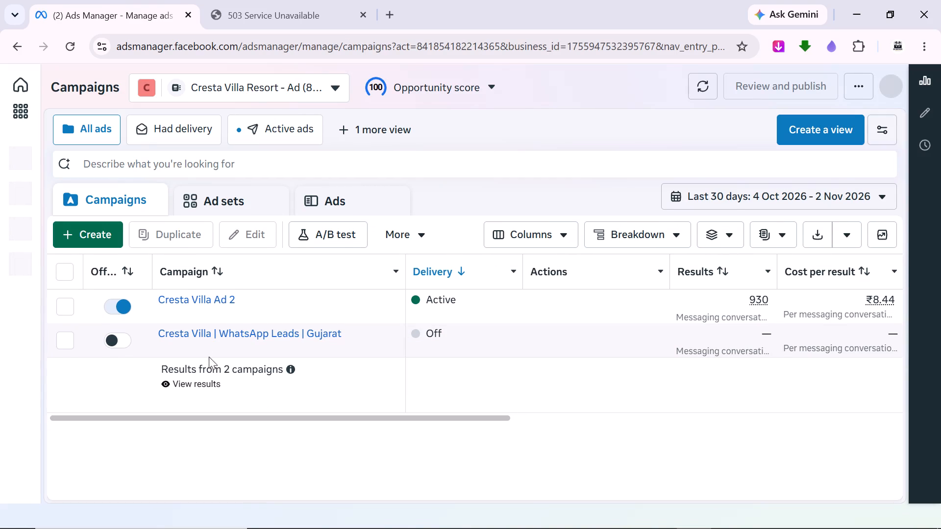
click(188, 317)
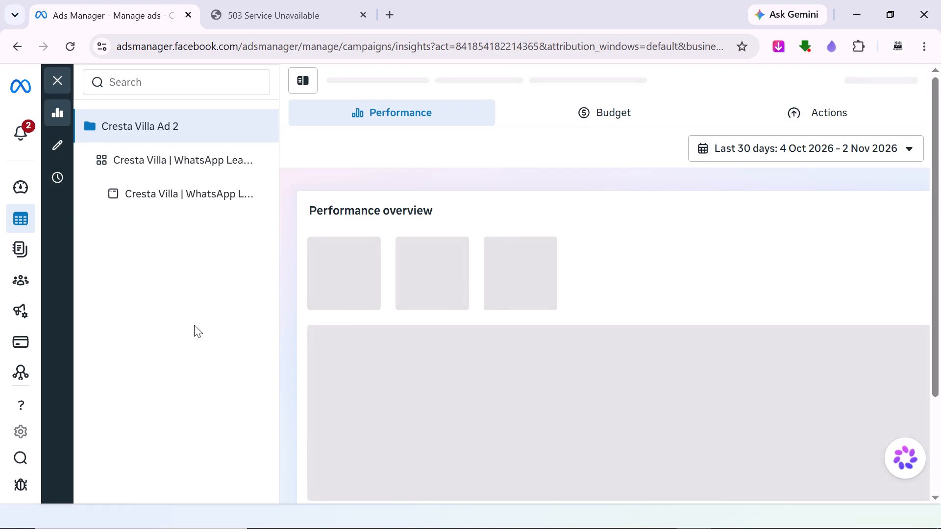
click(759, 143)
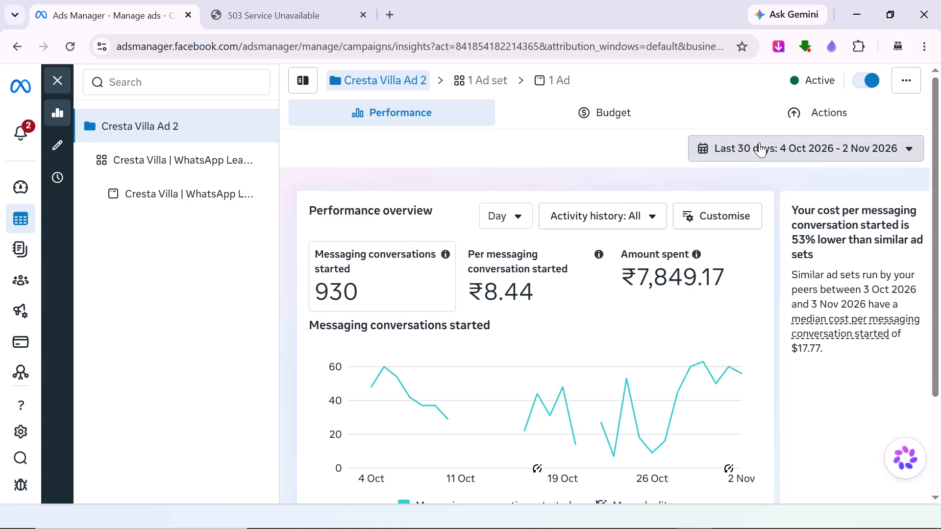
click(423, 188)
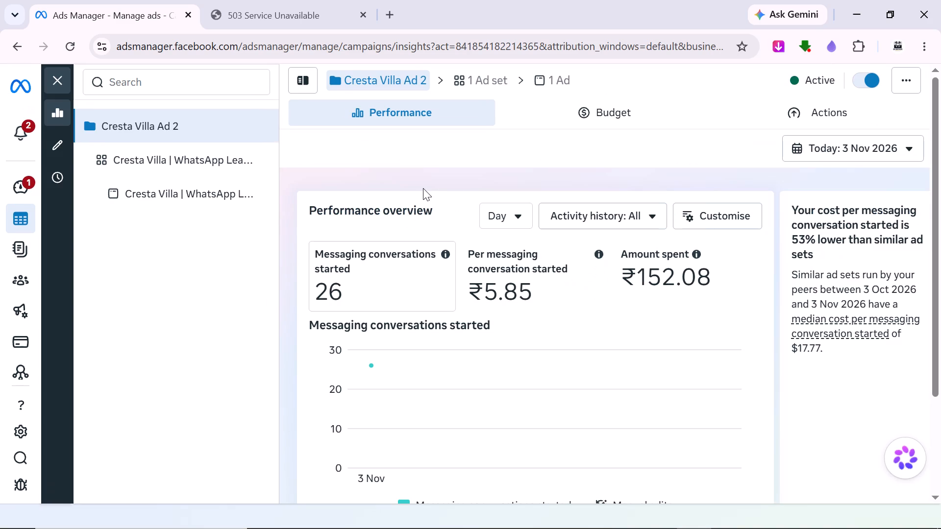
Examine the messaging conversations chart in the Cresta Villa Ad 2 performance overview, and close the overview.
scroll(718, 395, down, 2)
scroll(710, 387, up, 1)
scroll(710, 387, down, 1)
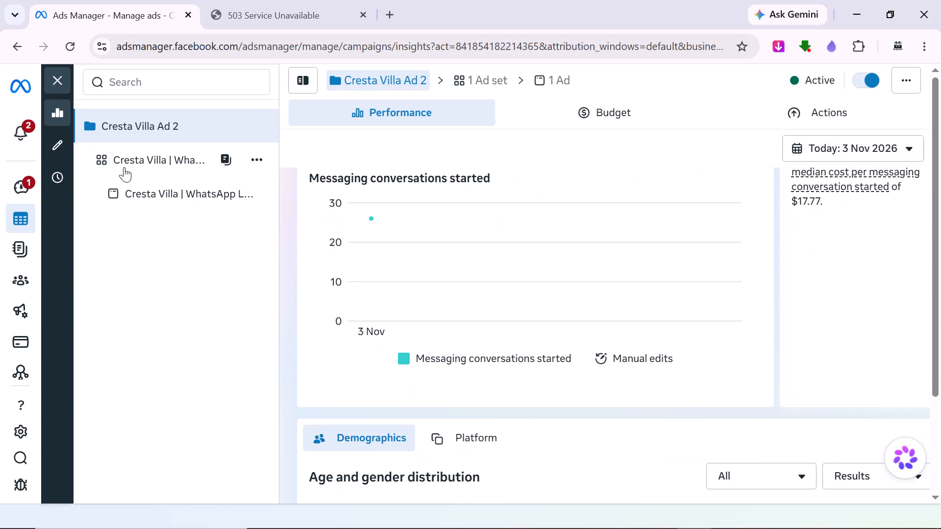
click(54, 74)
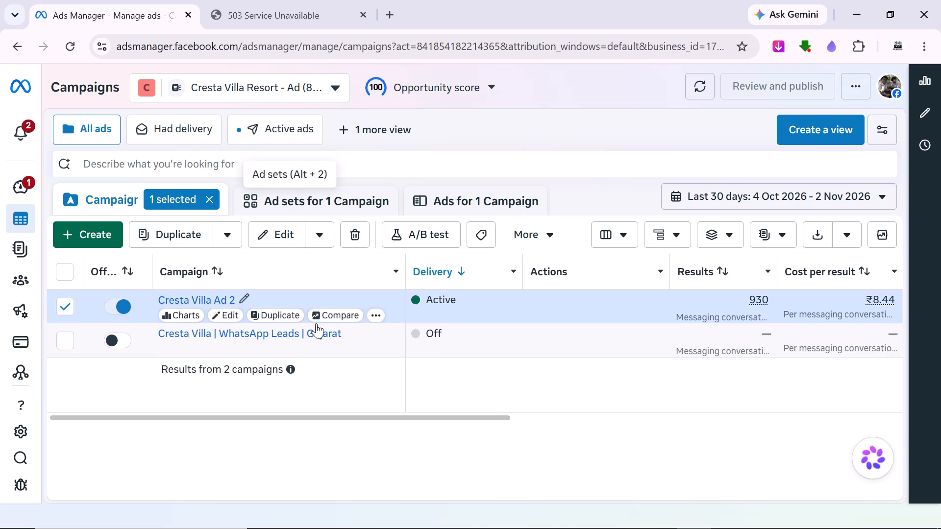
Check the results, cost, budget and amount spent for Cresta Villa Ad 2 at campaign level and in its ad sets.
drag(328, 417, 451, 410)
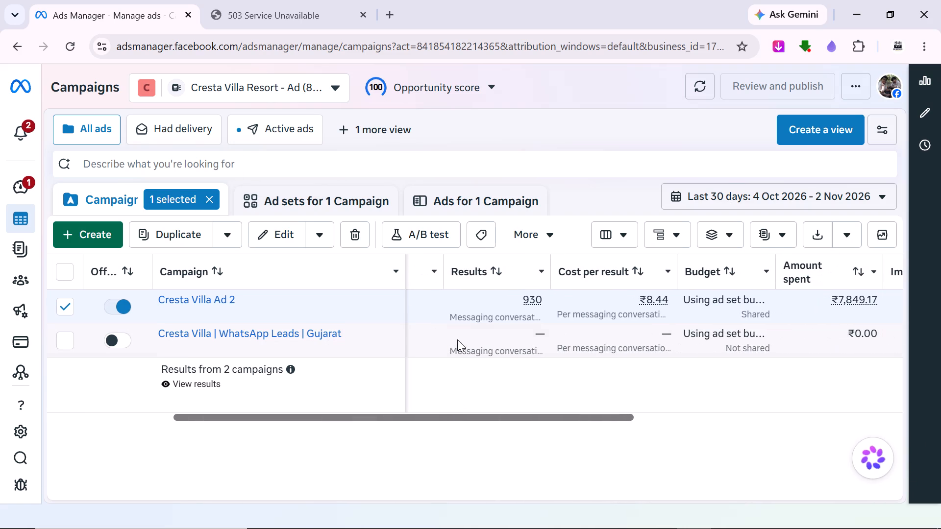
click(343, 194)
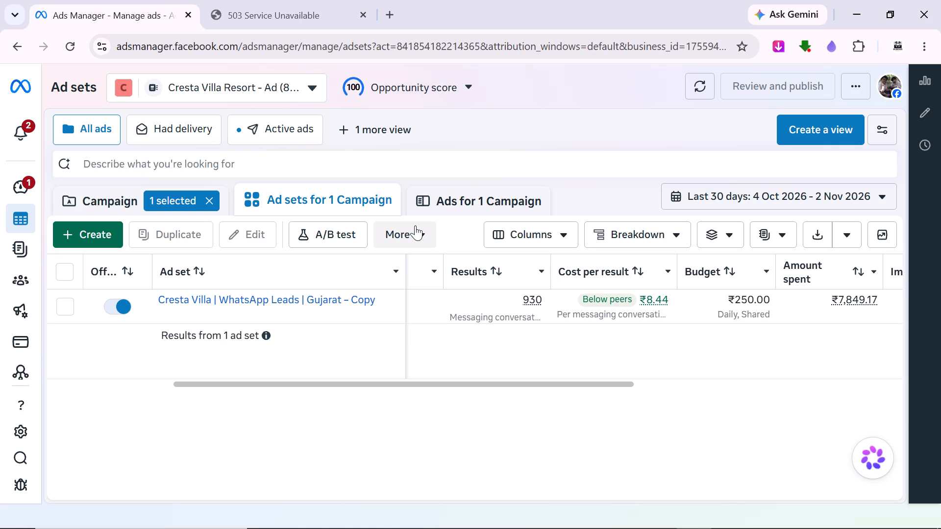
Open the ad account's Billing and payments section.
click(22, 343)
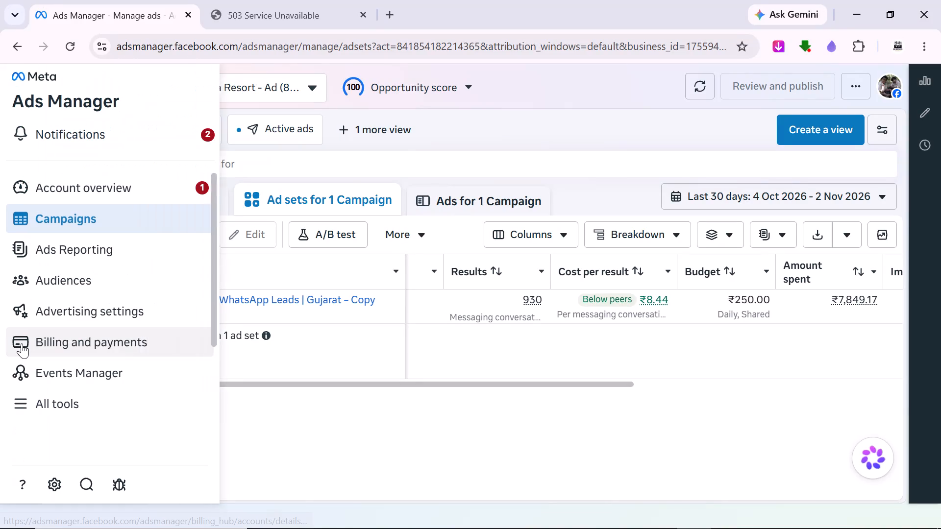
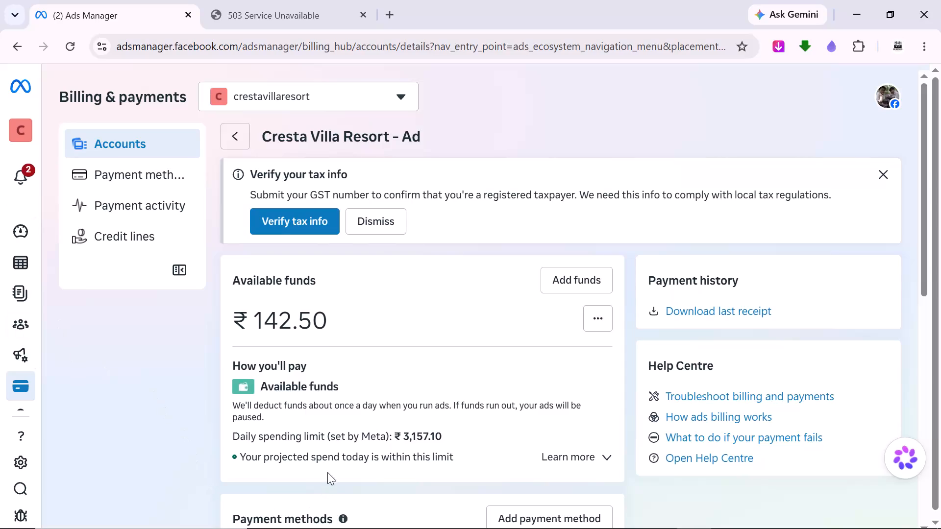
Start adding ₹700 to the available funds of Cresta Villa Resort - Ad with UPI as the payment method, and proceed to the payment details.
click(561, 278)
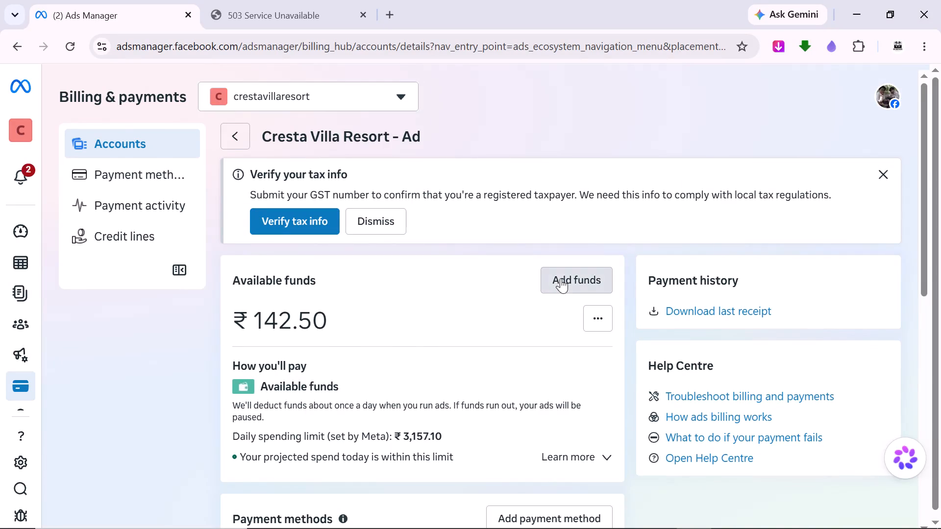
drag(379, 298, 384, 288)
double_click(385, 273)
text(700)
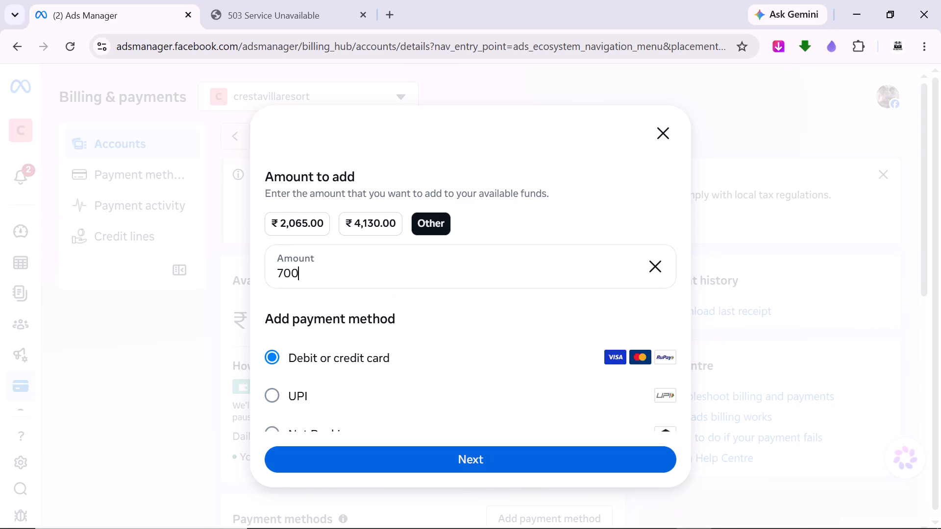
click(324, 380)
click(386, 455)
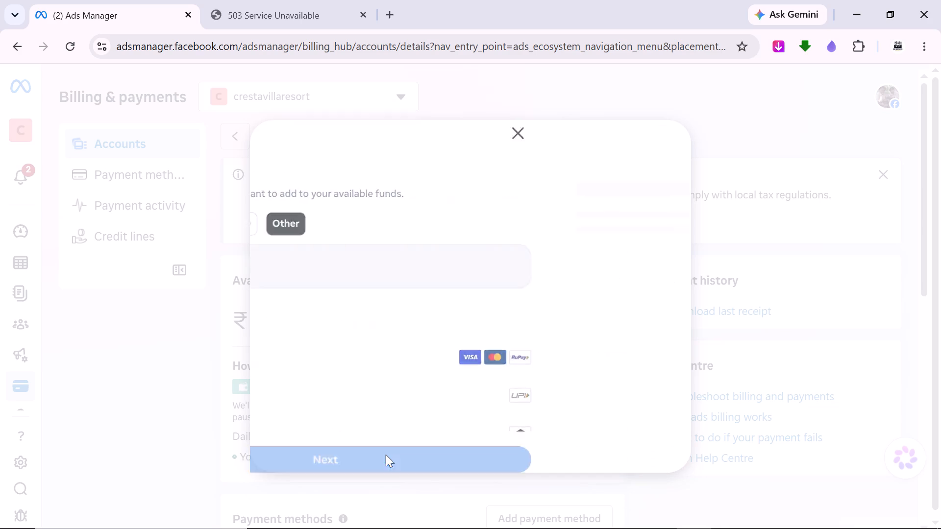
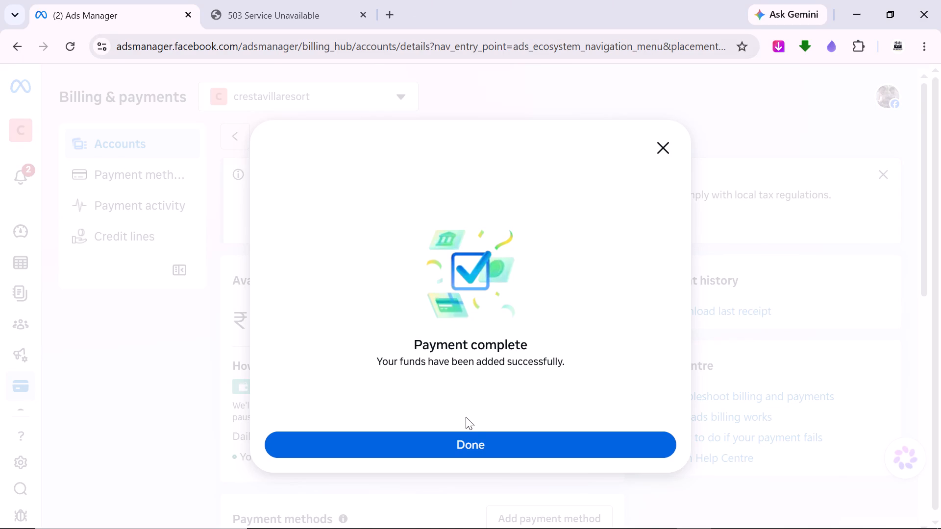
Close out the funds payment and check the available funds balance of Cresta Villa Resort - Ad.
click(475, 445)
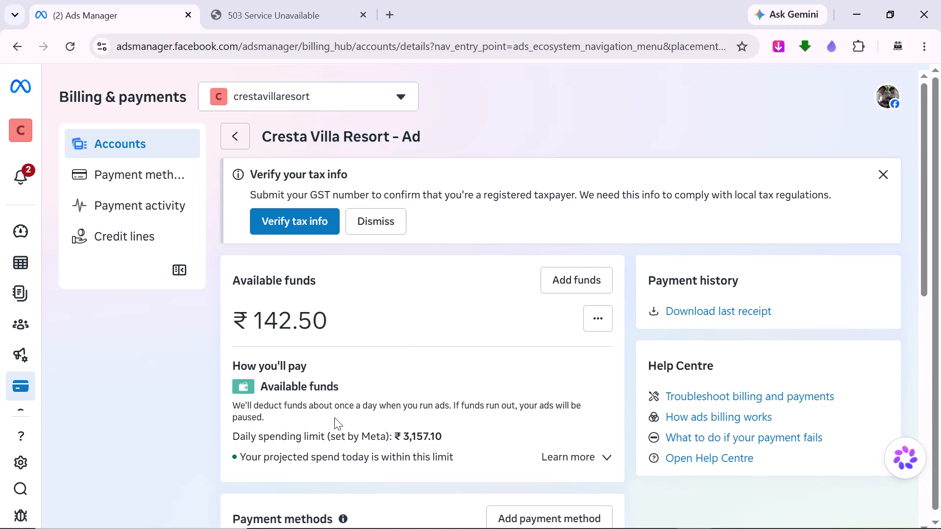
scroll(341, 398, down, 5)
scroll(344, 405, up, 7)
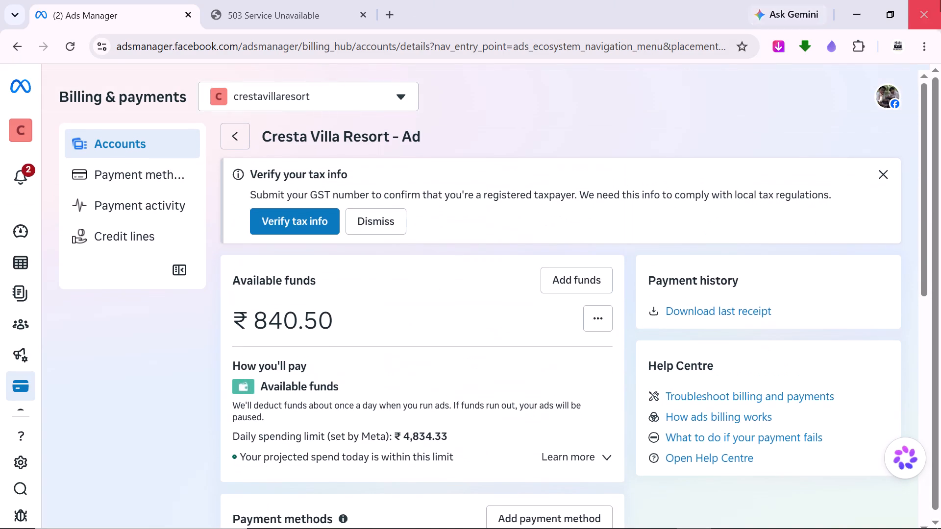